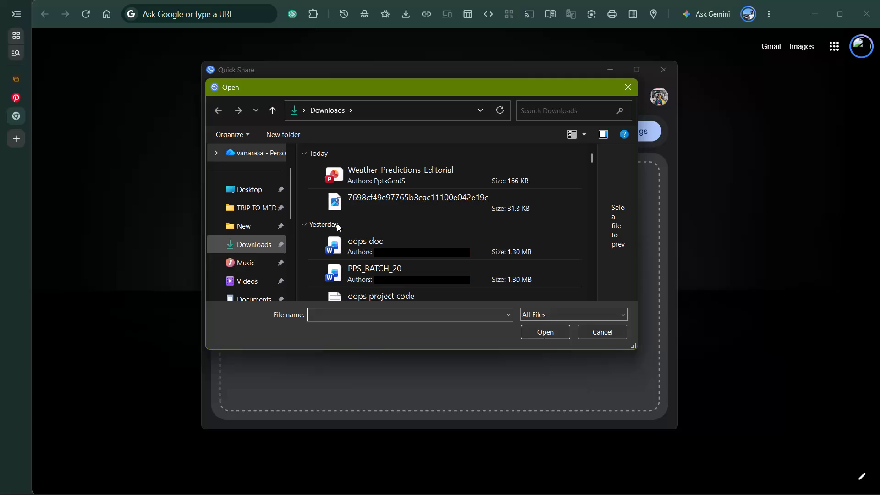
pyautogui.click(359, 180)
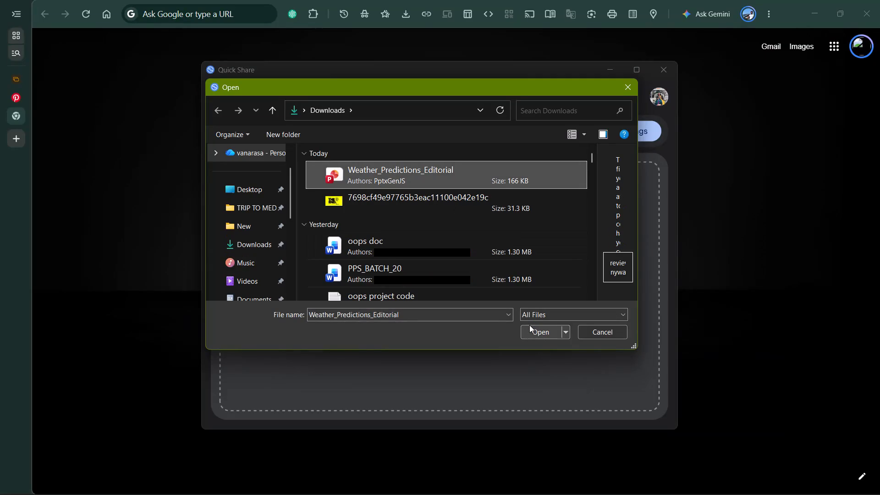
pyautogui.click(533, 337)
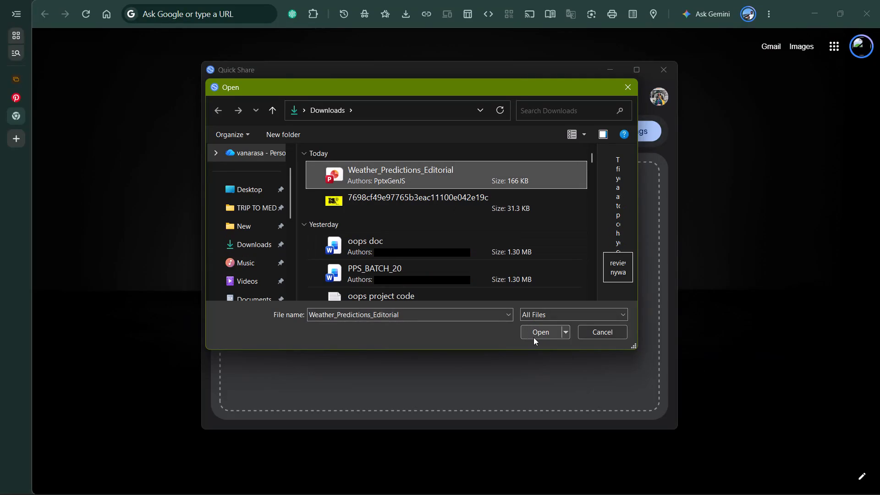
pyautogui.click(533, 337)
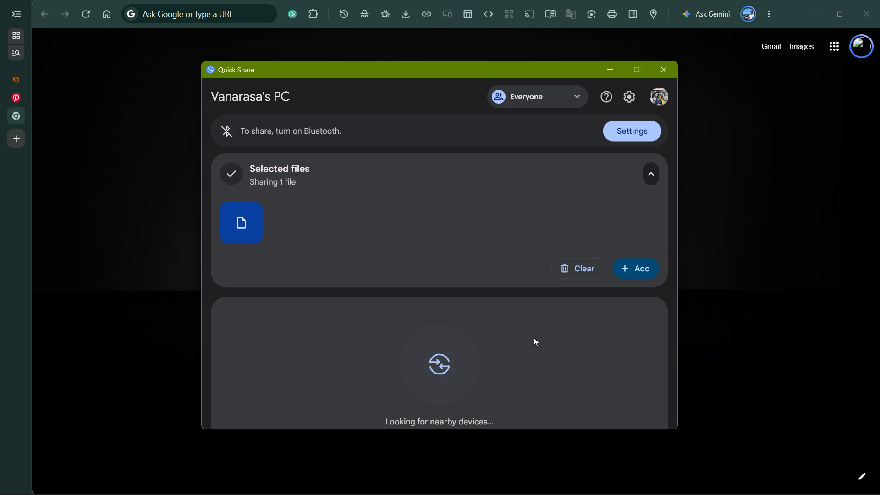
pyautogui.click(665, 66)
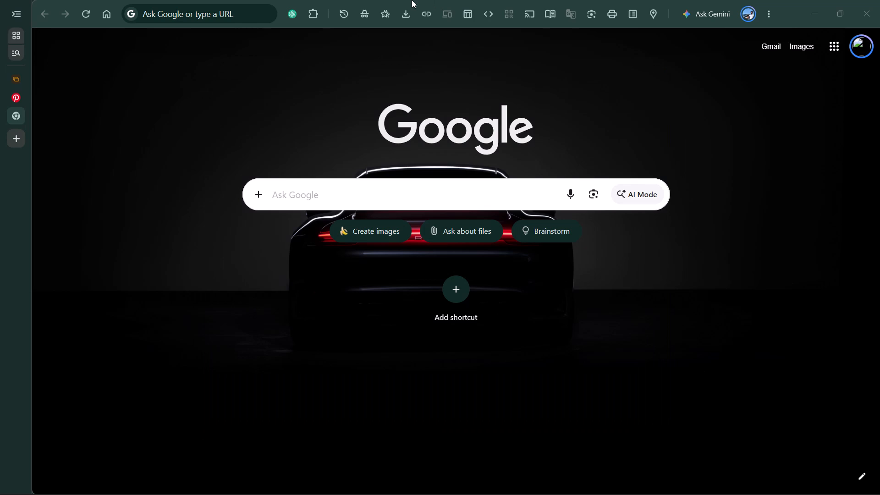
# Open the downloaded Weather_Predictions_Editorial presentation from the browser's recent downloads in PowerPoint.
pyautogui.click(403, 11)
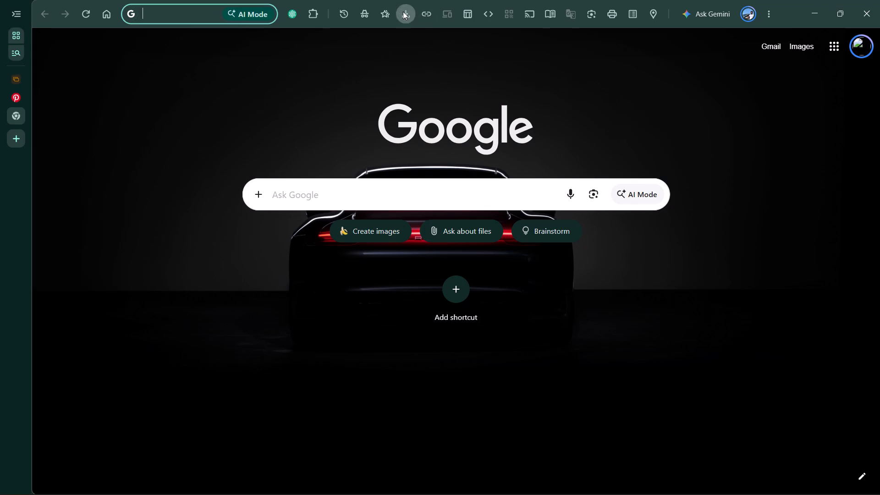
pyautogui.doubleClick(337, 71)
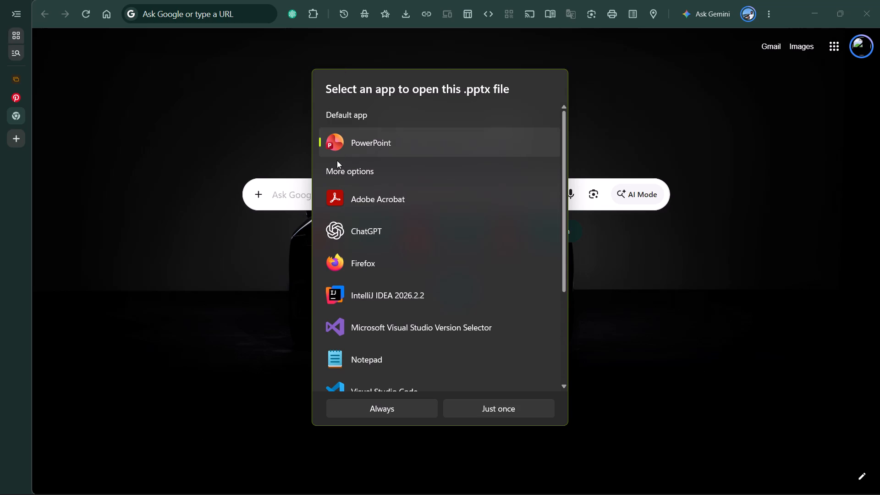
pyautogui.click(350, 142)
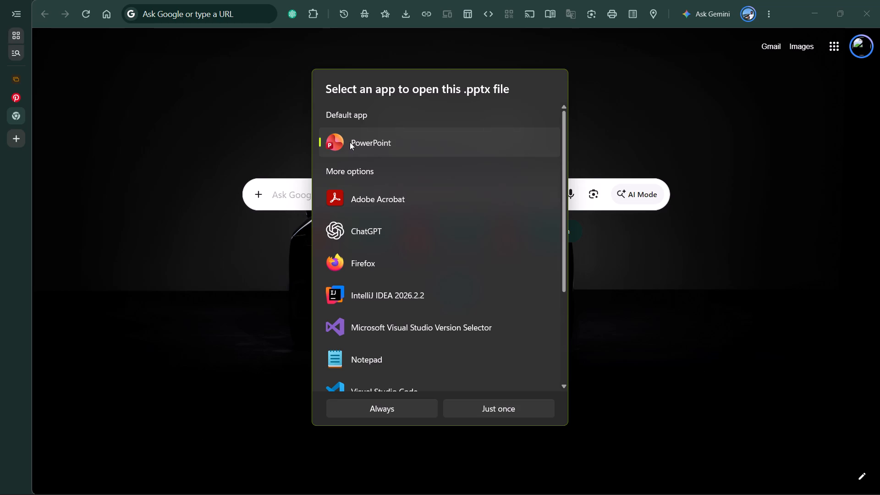
pyautogui.doubleClick(350, 142)
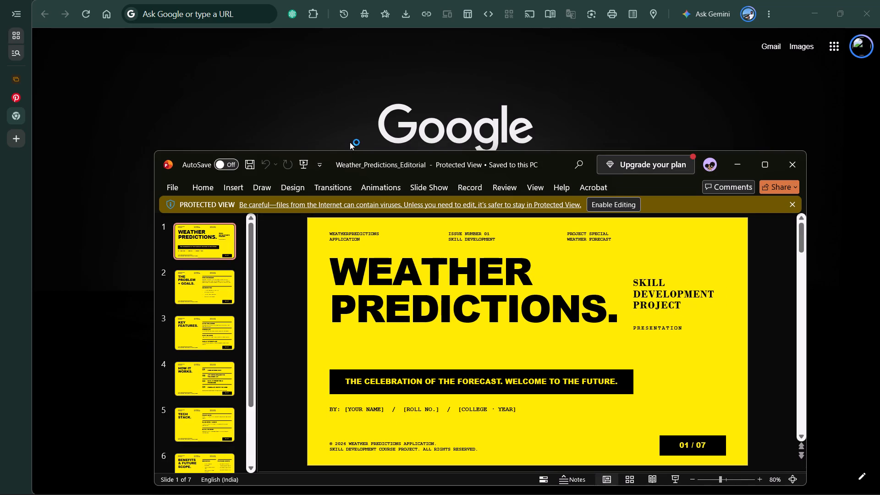
# Maximize the presentation window and enable editing for the protected file.
pyautogui.click(760, 166)
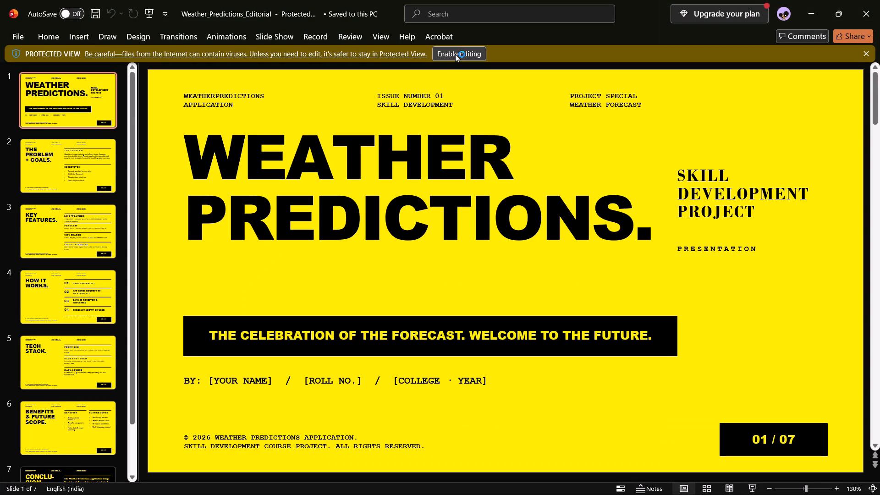
pyautogui.click(456, 54)
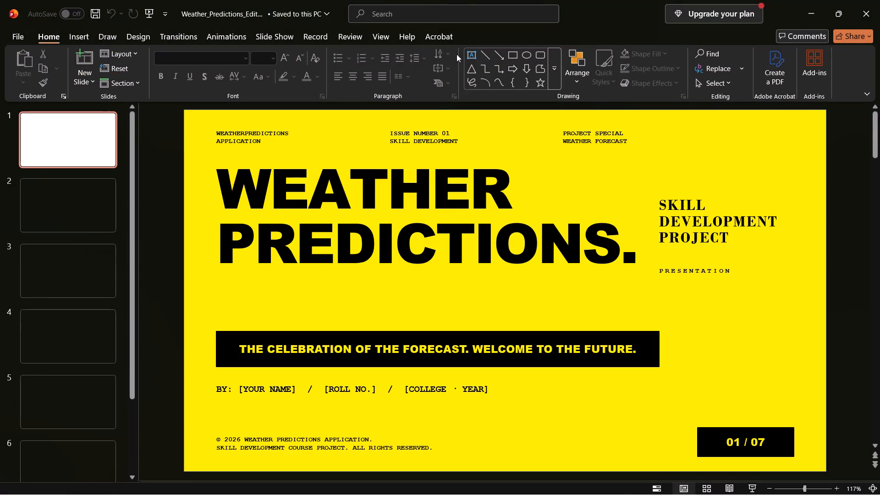
# Review the deck's slides in the editing view and as a full-screen slide show, ending back at the title slide in editing view.
pyautogui.scroll(-3, 389, 407)
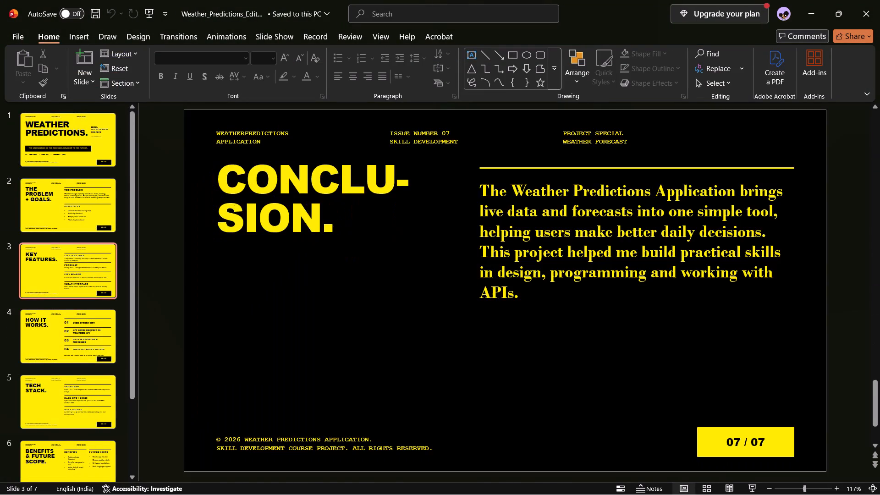
pyautogui.scroll(7, 389, 407)
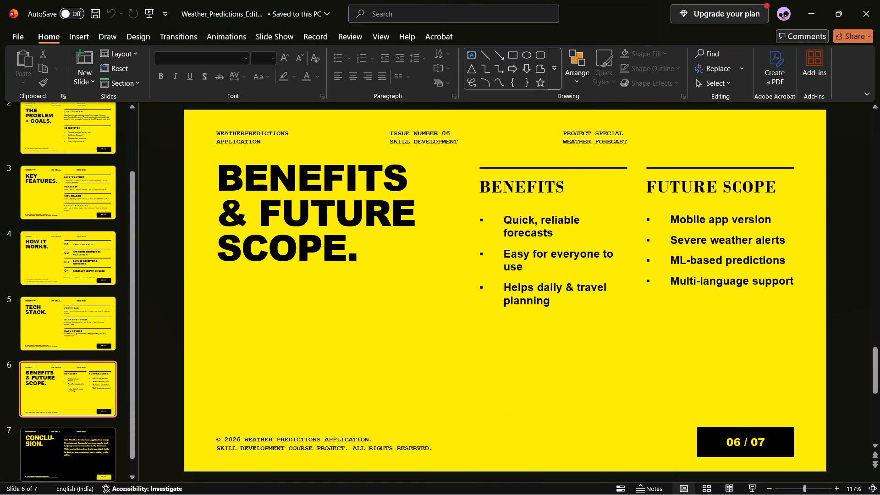
pyautogui.scroll(2, 389, 407)
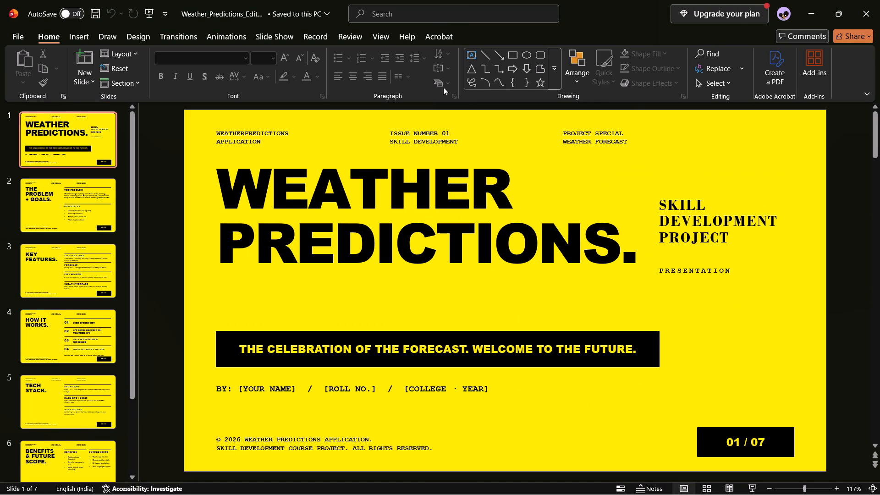
pyautogui.click(149, 16)
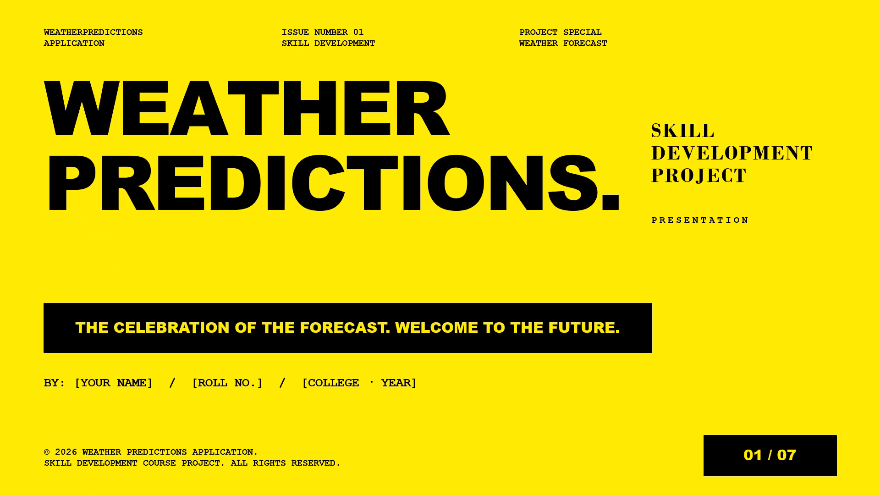
pyautogui.press('Right')
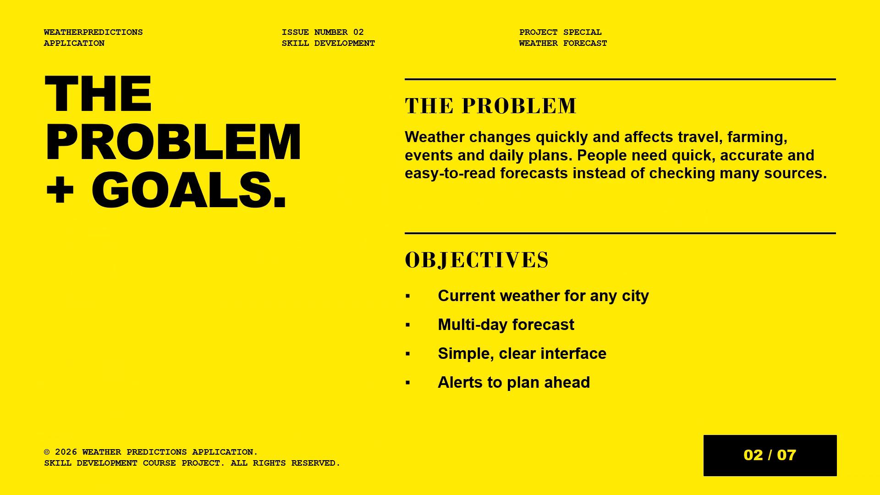
pyautogui.press('Right')
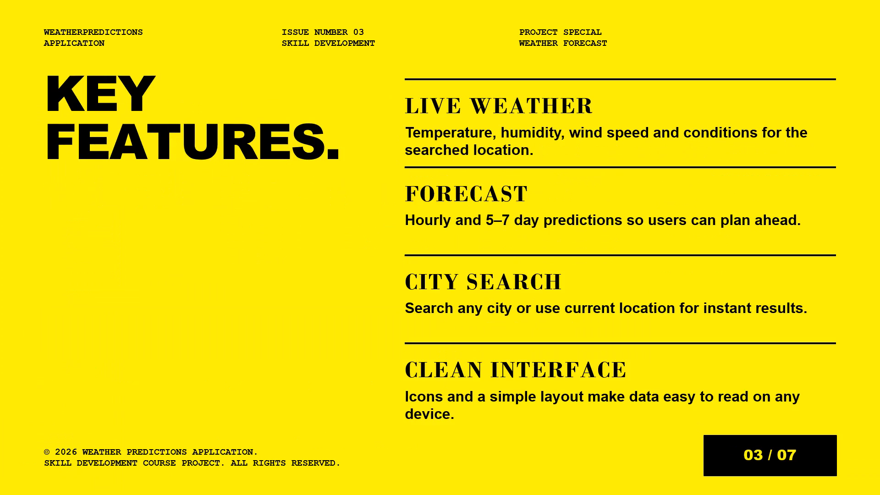
pyautogui.press('Right')
pyautogui.press('Right')
pyautogui.press('Right')
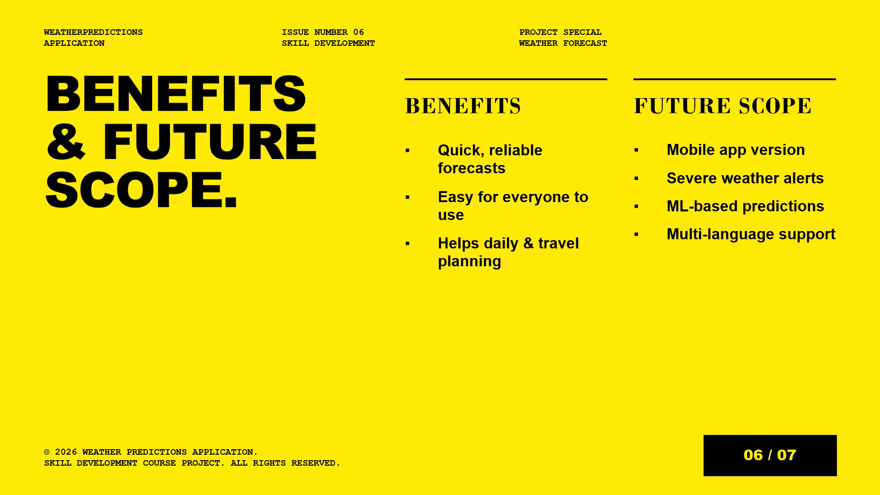
pyautogui.press('Left')
pyautogui.press('Left')
pyautogui.press('Left')
pyautogui.press('Left')
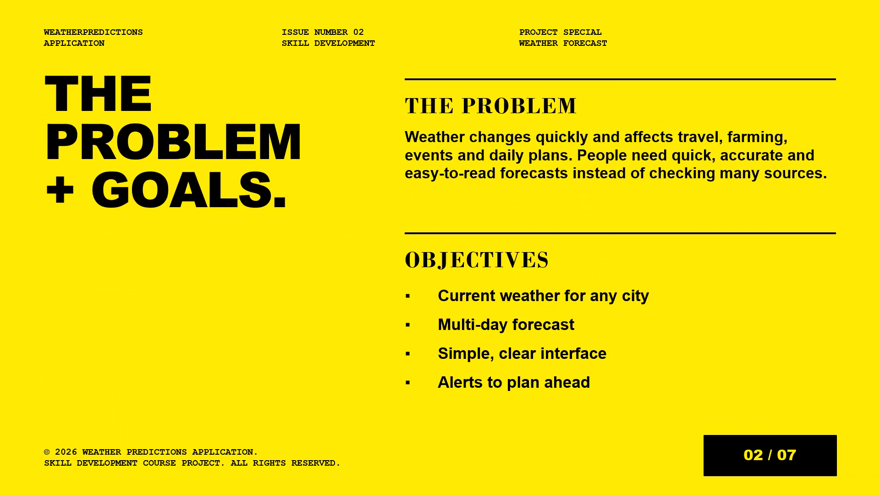
pyautogui.press('Left')
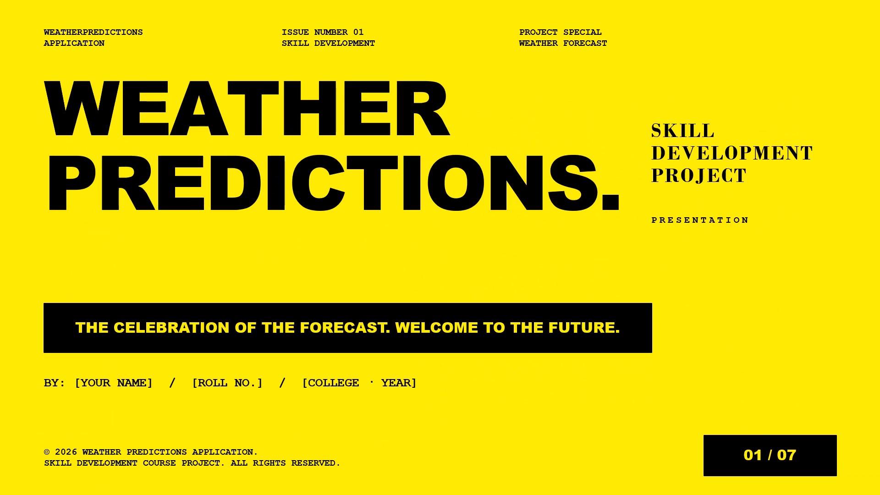
pyautogui.press('Right')
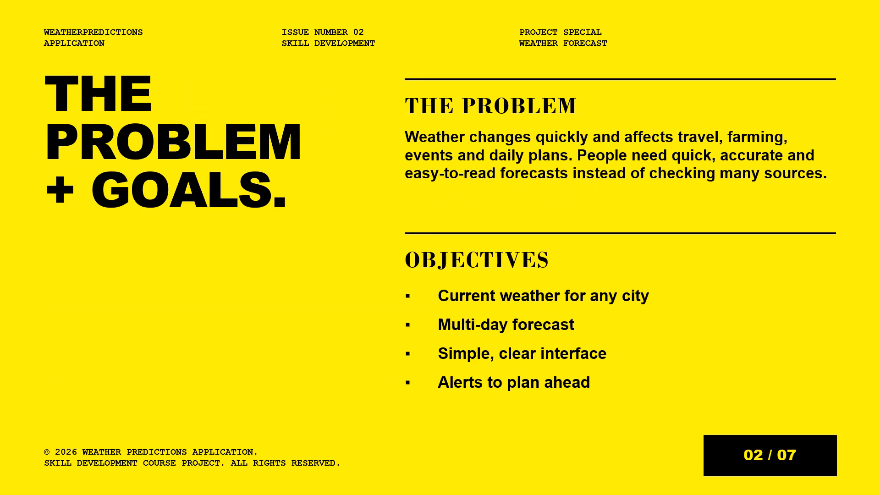
pyautogui.press('Right')
pyautogui.press('Right')
pyautogui.press('Right')
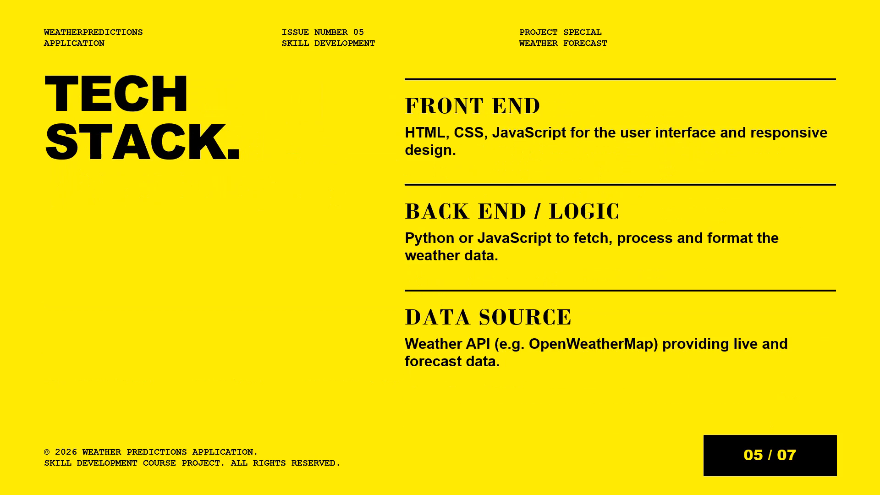
pyautogui.press('Left')
pyautogui.press('Left')
pyautogui.press('Left')
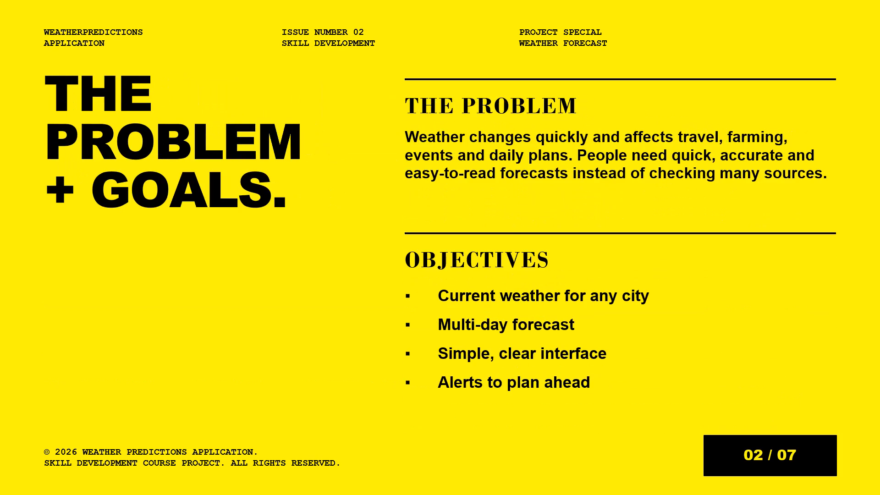
pyautogui.press('Left')
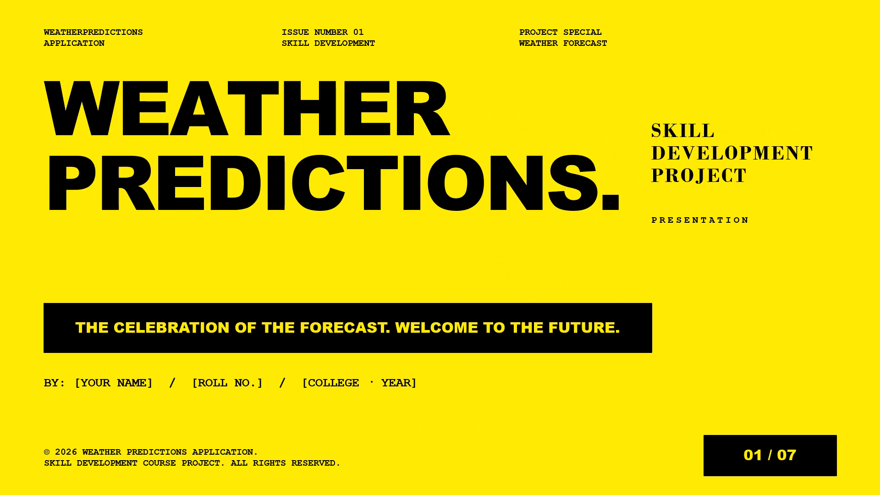
pyautogui.press('Left')
pyautogui.press('`')
pyautogui.press('Escape')
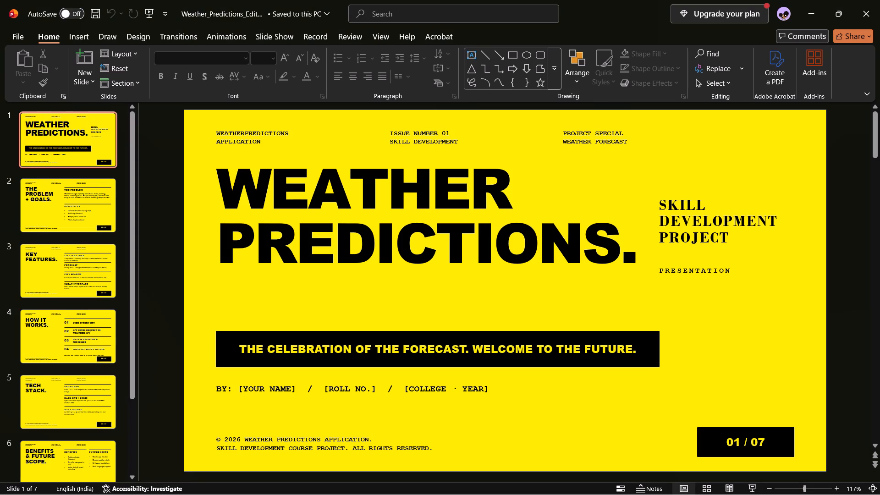
# Delete the whole "BY: [YOUR NAME] / [ROLL NO.] / [COLLEGE · YEAR]" placeholder line under the black banner on the title slide.
pyautogui.click(261, 391)
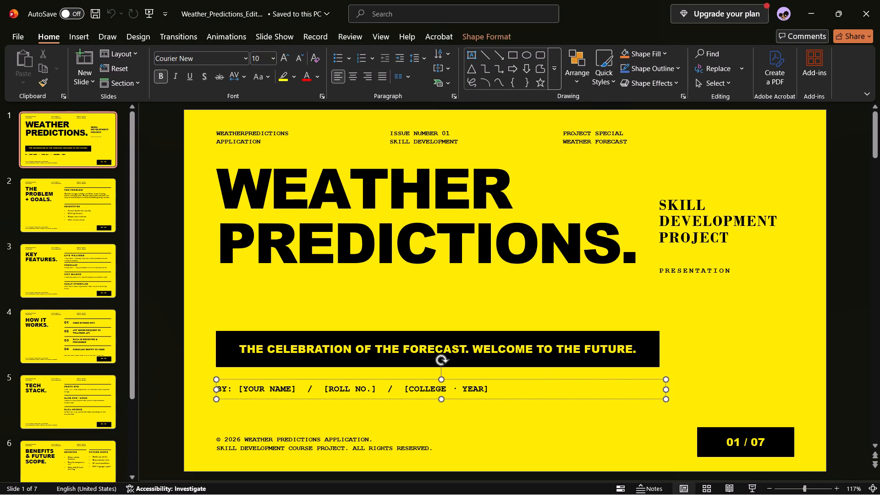
pyautogui.moveTo(240, 390); pyautogui.dragTo(499, 389)
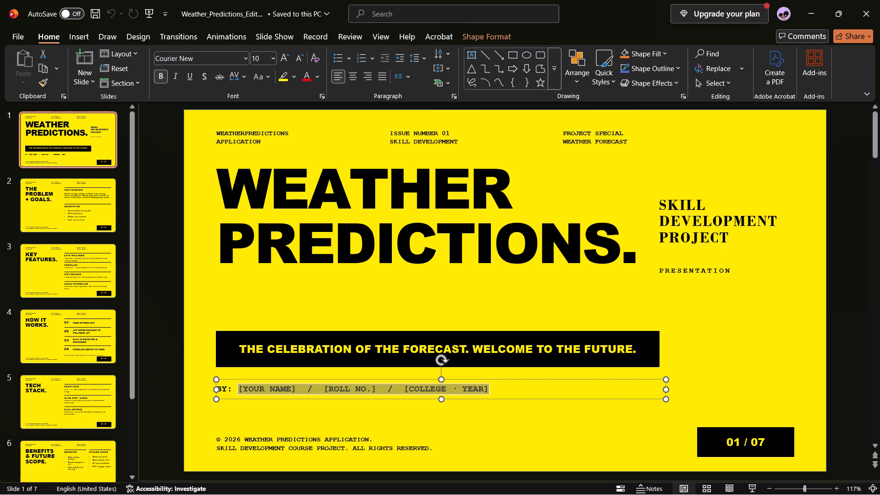
pyautogui.moveTo(499, 389); pyautogui.dragTo(517, 386)
pyautogui.click(491, 410)
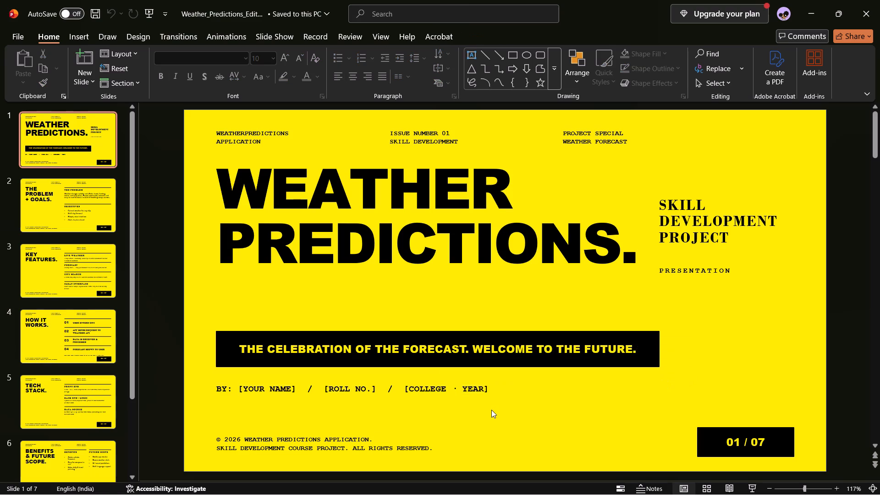
pyautogui.click(413, 385)
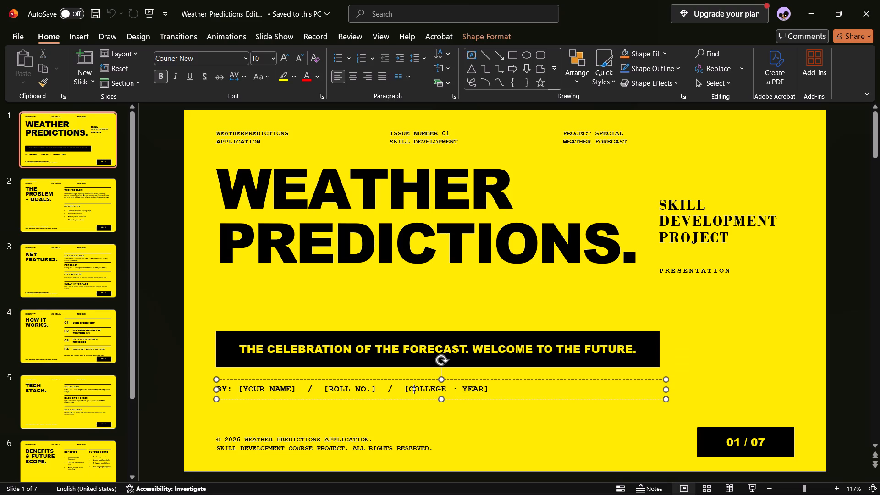
pyautogui.press('BackSpace')
pyautogui.press('Delete')
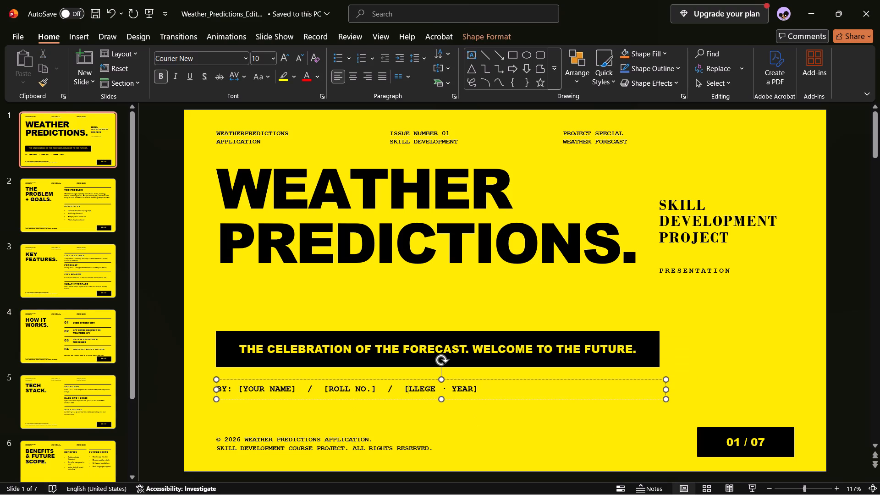
pyautogui.click(524, 392)
pyautogui.click(481, 390)
pyautogui.click(476, 390)
pyautogui.press('BackSpace')
pyautogui.press('BackSpace')
pyautogui.press('BackSpace')
pyautogui.press('BackSpace')
pyautogui.press('BackSpace')
pyautogui.press('BackSpace')
pyautogui.press('BackSpace')
pyautogui.press('BackSpace')
pyautogui.press('BackSpace')
pyautogui.press('BackSpace')
pyautogui.press('BackSpace')
pyautogui.press('BackSpace')
pyautogui.press('BackSpace')
pyautogui.press('BackSpace')
pyautogui.press('BackSpace')
pyautogui.press('BackSpace')
pyautogui.press('BackSpace')
pyautogui.press('BackSpace')
pyautogui.press('BackSpace')
pyautogui.press('BackSpace')
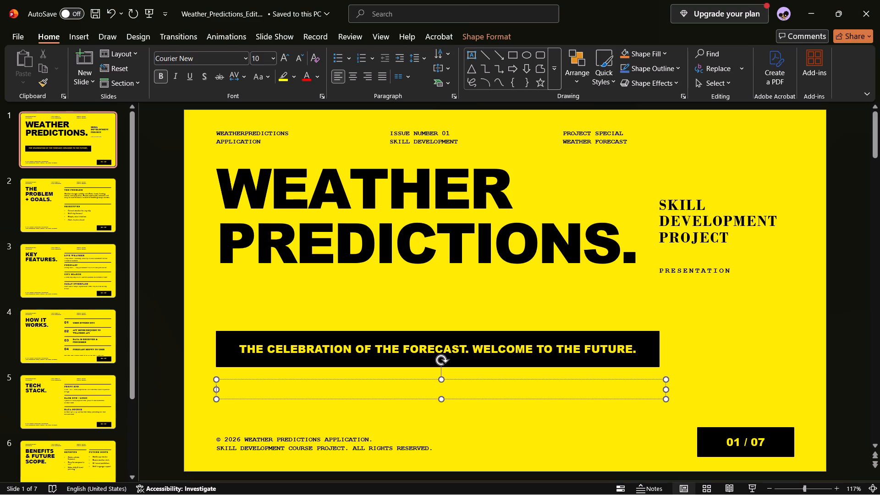
# Enter the first team member's roll number in parentheses, followed by their name, in the empty byline box under the black banner.
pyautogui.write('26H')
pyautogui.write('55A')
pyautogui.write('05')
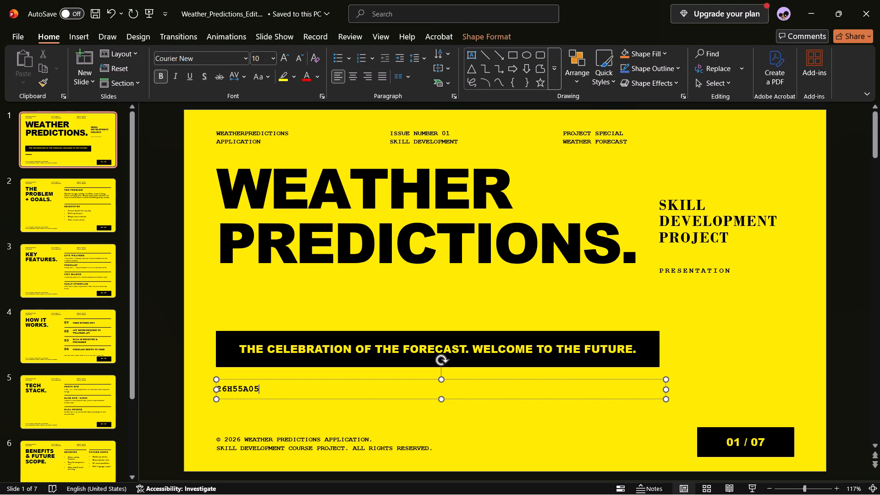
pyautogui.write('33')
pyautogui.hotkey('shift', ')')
pyautogui.click(224, 388)
pyautogui.press('Left')
pyautogui.hotkey('shift', '(')
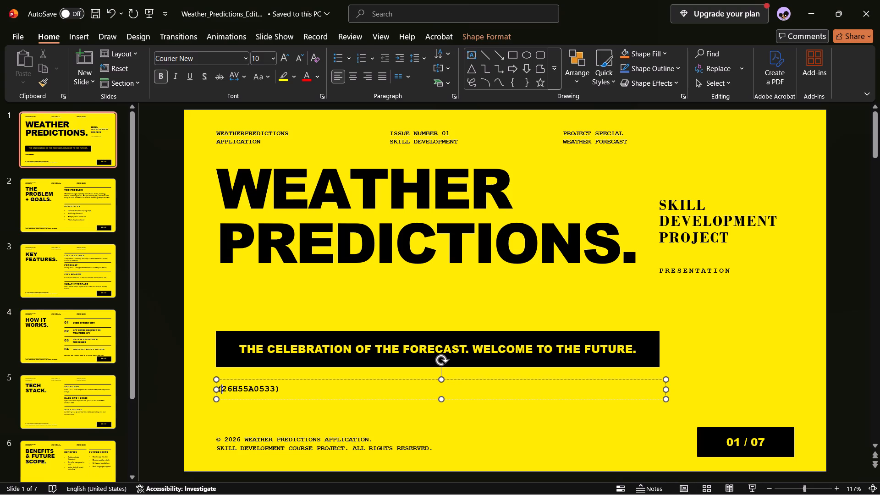
pyautogui.click(302, 386)
pyautogui.click(277, 389)
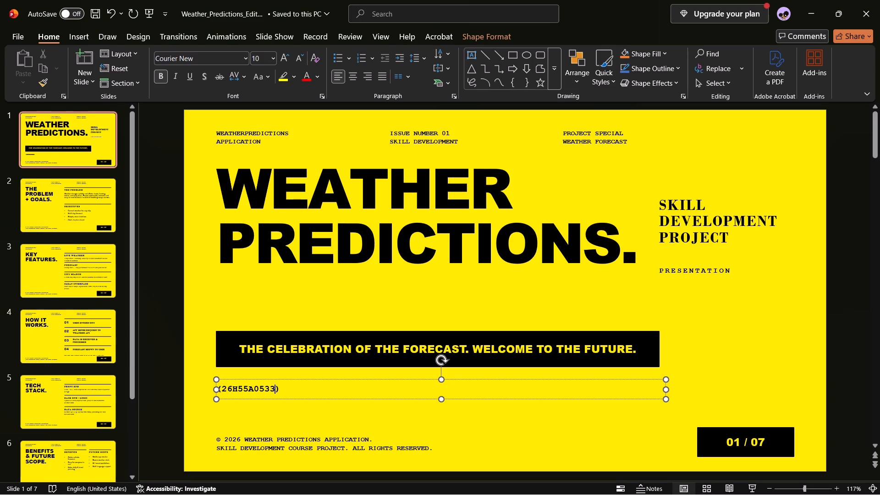
pyautogui.press('Right')
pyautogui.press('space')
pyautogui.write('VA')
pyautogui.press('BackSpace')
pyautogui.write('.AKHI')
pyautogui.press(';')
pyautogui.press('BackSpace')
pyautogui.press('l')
# Add a second byline line with the second team member's roll number in parentheses, followed by their name.
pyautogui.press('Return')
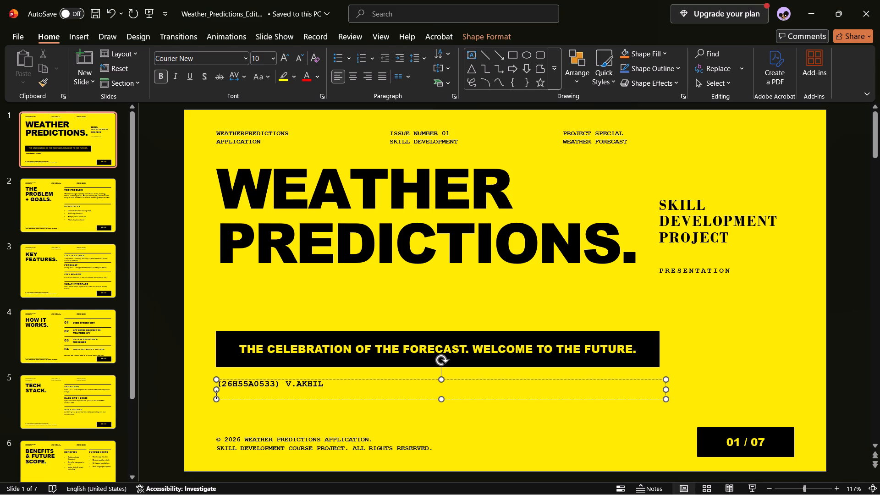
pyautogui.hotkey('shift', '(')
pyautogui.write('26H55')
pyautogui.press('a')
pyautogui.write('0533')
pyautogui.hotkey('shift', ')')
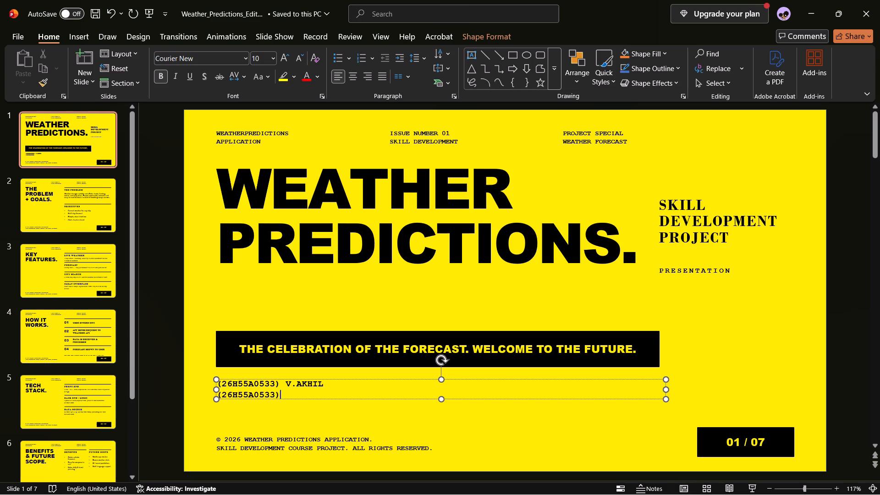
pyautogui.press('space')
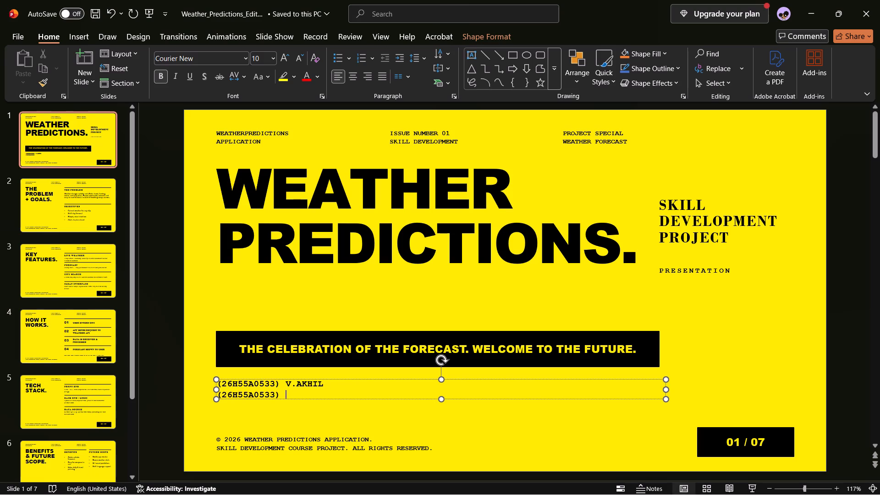
pyautogui.click(277, 389)
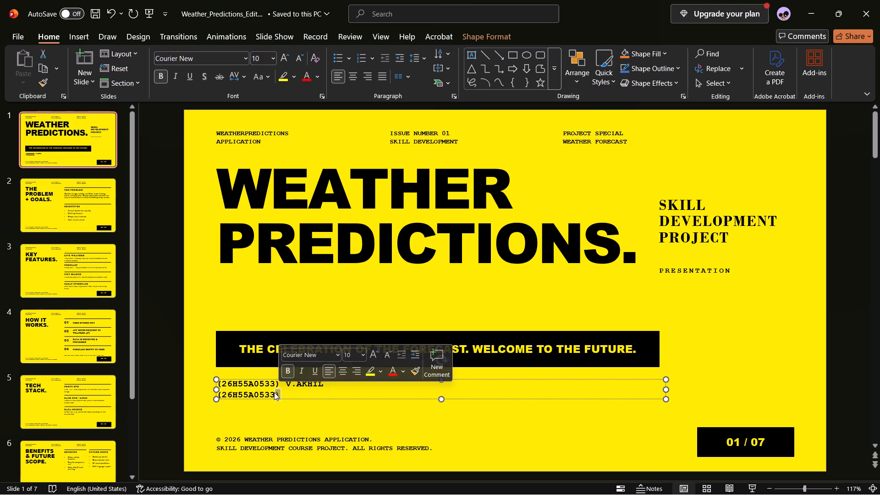
pyautogui.click(274, 392)
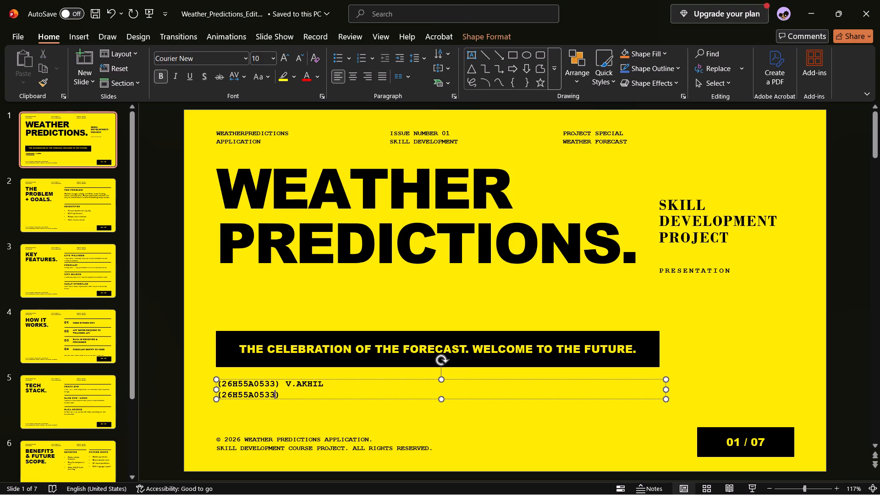
pyautogui.press('BackSpace')
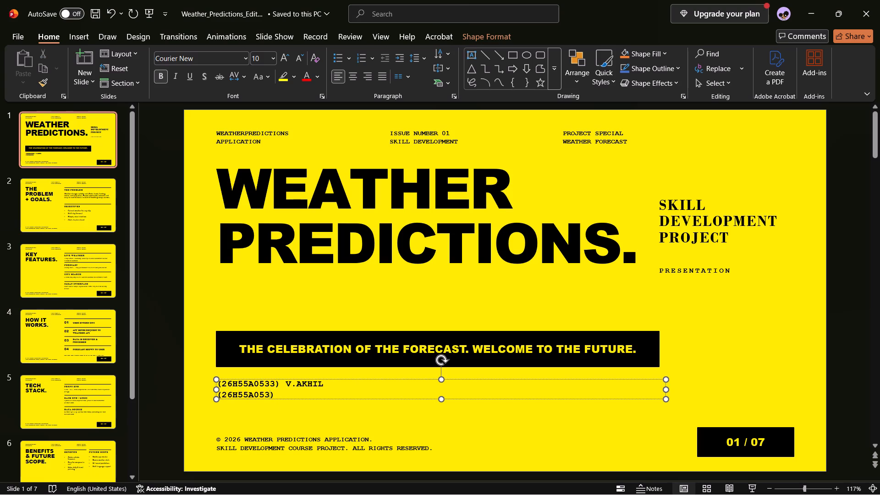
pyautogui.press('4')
pyautogui.press('Right')
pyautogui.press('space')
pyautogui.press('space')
pyautogui.press('BackSpace')
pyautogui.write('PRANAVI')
# Add a third byline line with the third team member's roll number in parentheses, followed by their name.
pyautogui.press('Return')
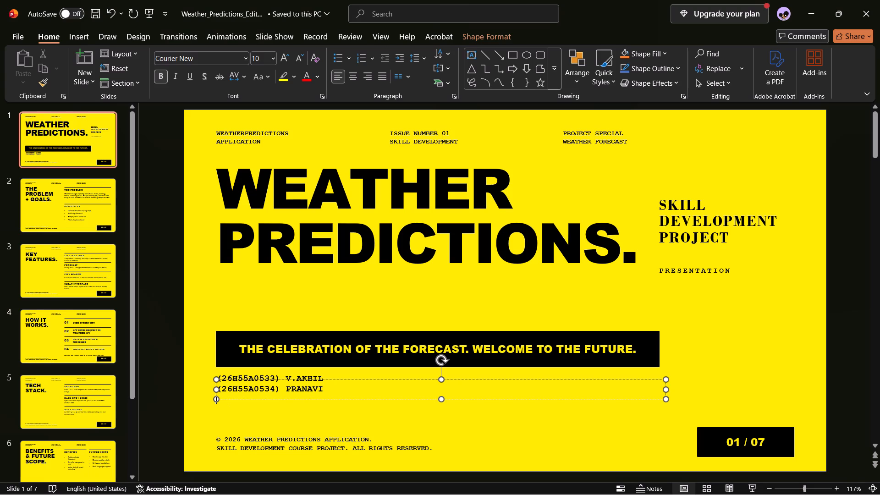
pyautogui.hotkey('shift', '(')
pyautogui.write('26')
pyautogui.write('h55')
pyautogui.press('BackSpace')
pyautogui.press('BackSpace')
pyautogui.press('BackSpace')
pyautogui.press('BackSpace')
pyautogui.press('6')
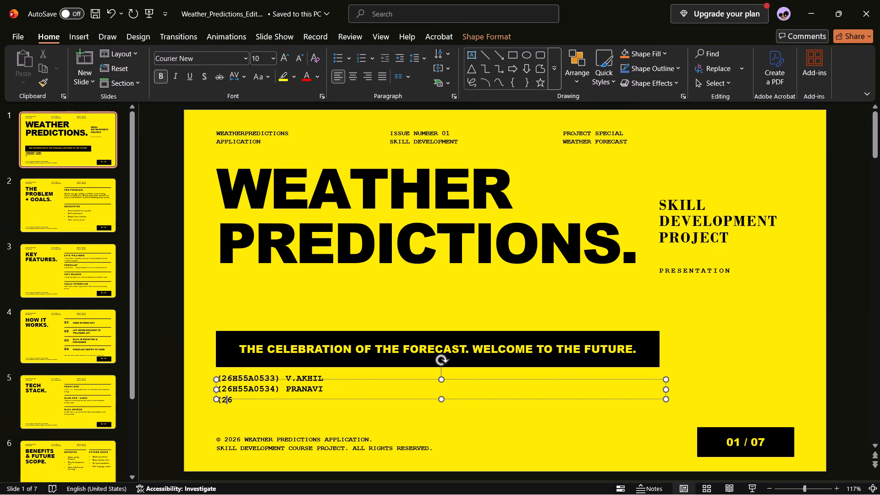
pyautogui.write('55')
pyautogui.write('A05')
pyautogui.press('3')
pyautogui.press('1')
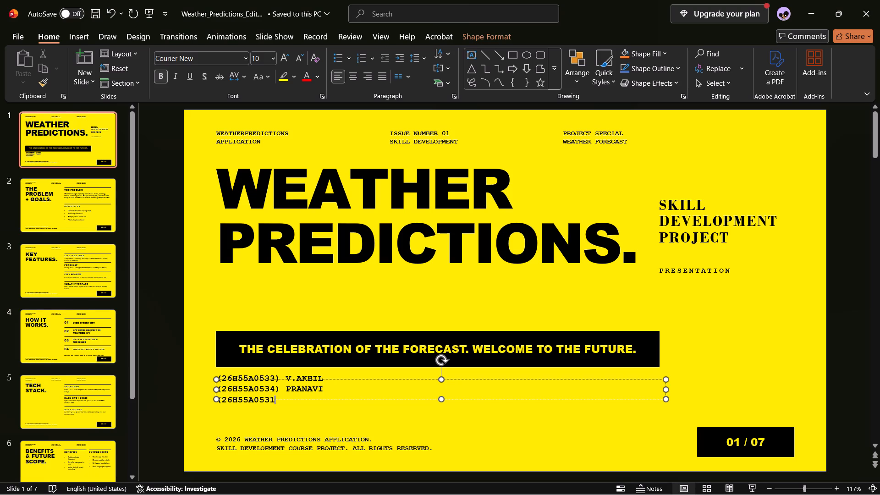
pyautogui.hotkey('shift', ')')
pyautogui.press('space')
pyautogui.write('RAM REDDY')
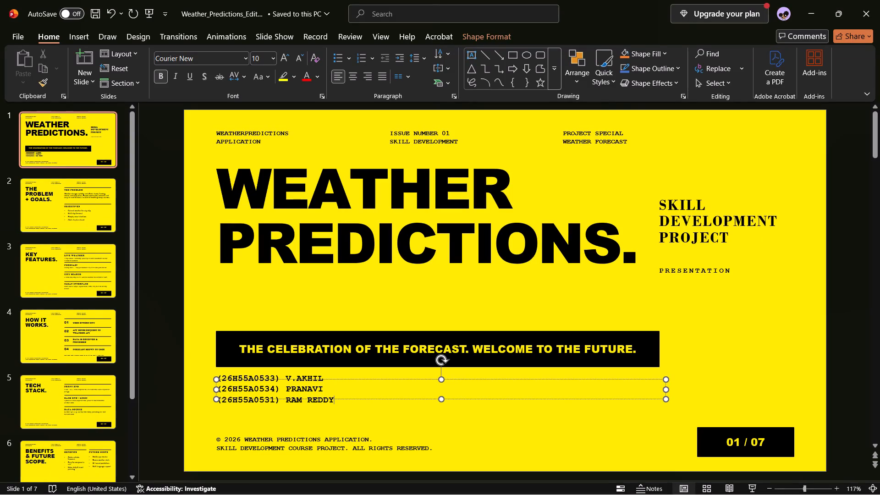
# Reposition the team byline box above the "01 / 07" page-number box, aligned with the "SKILL DEVELOPMENT PROJECT" text, and extend the box's height upward.
pyautogui.moveTo(365, 390); pyautogui.dragTo(366, 390)
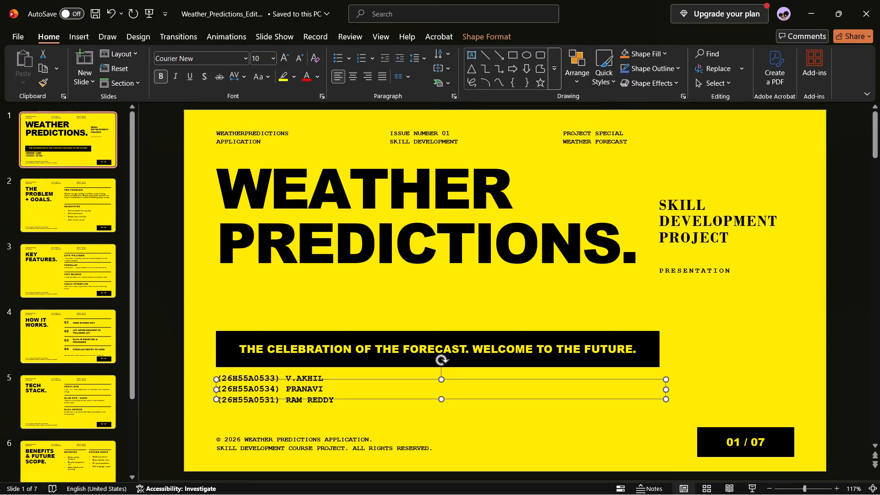
pyautogui.moveTo(366, 390); pyautogui.dragTo(724, 388)
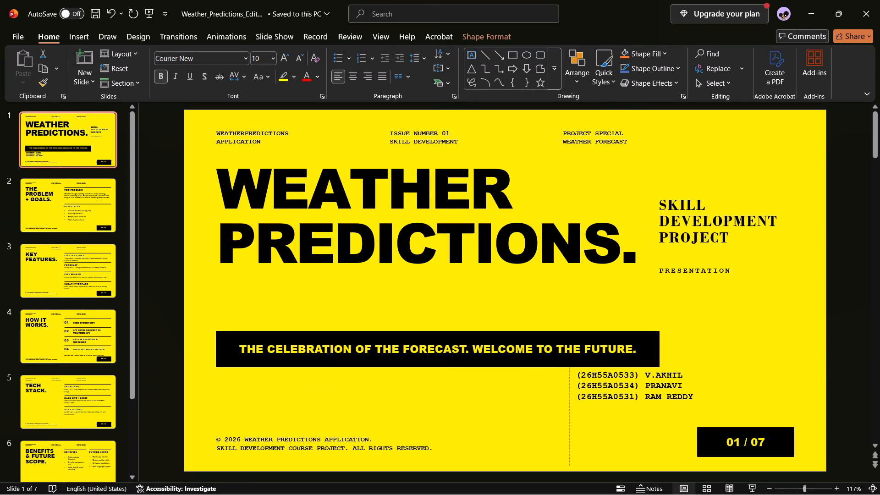
pyautogui.moveTo(724, 388); pyautogui.dragTo(813, 400)
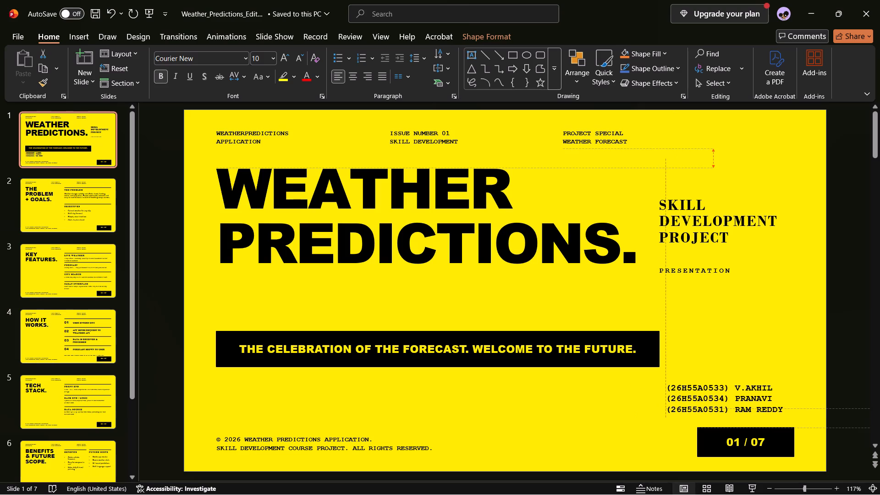
pyautogui.moveTo(813, 400); pyautogui.dragTo(808, 398)
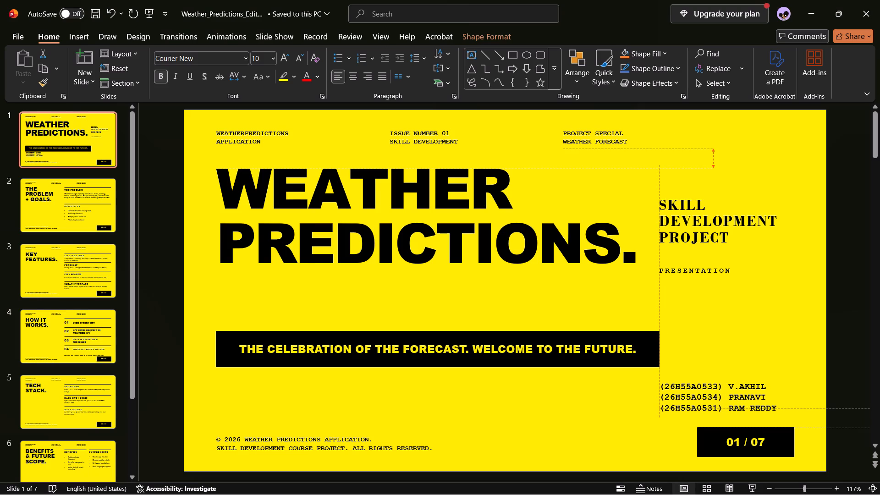
pyautogui.moveTo(808, 398); pyautogui.dragTo(810, 395)
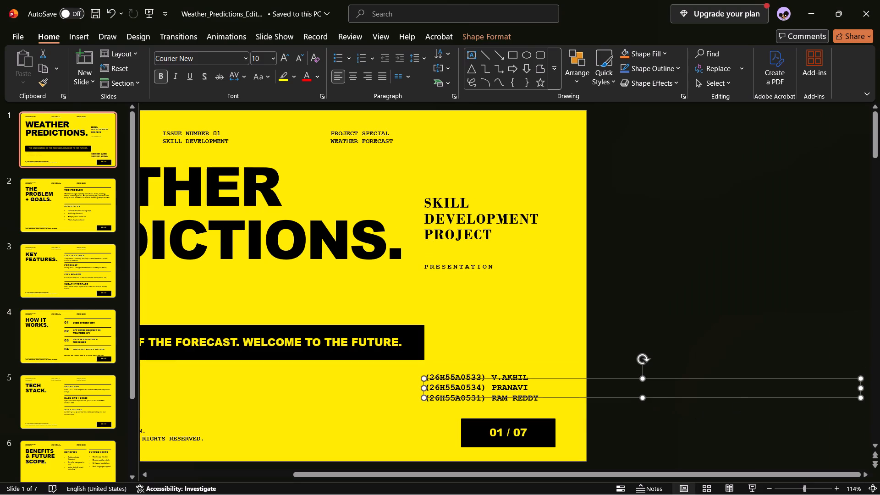
pyautogui.moveTo(644, 378); pyautogui.dragTo(638, 362)
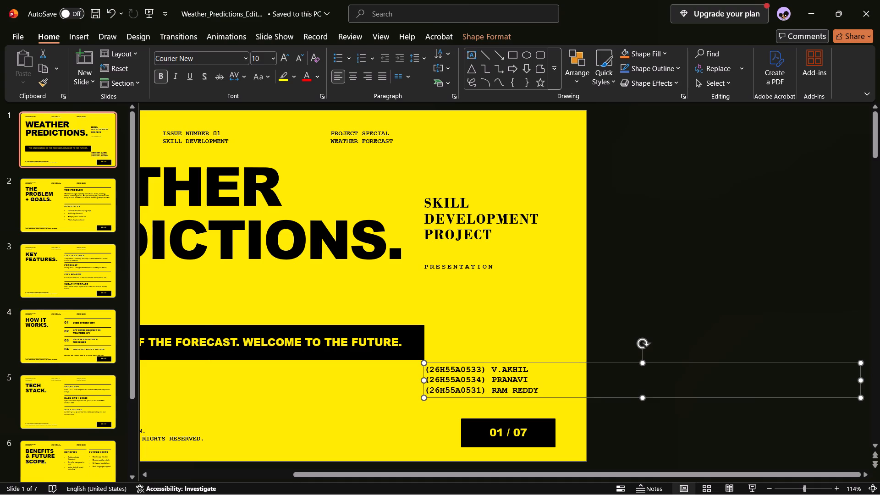
pyautogui.moveTo(544, 372); pyautogui.dragTo(545, 386)
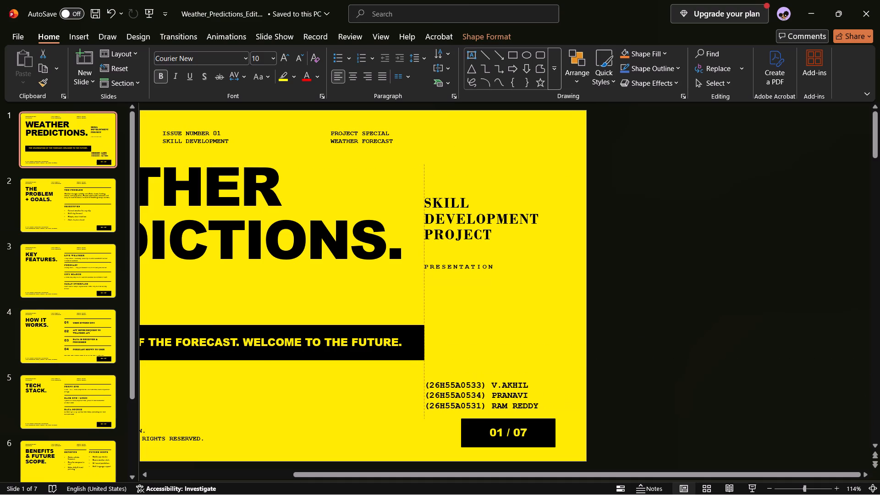
pyautogui.moveTo(545, 386); pyautogui.dragTo(546, 386)
pyautogui.click(489, 316)
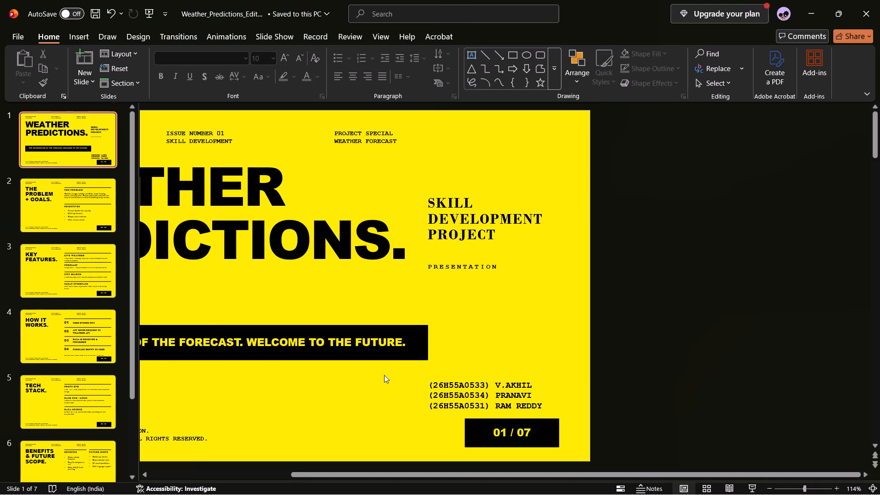
# Change the side text beside the title from "SKILL DEVELOPMENT PROJECT" to "SKILL DEVELOPMENT COURSE", with COURSE on its own line.
pyautogui.hscroll(3, 366, 380)
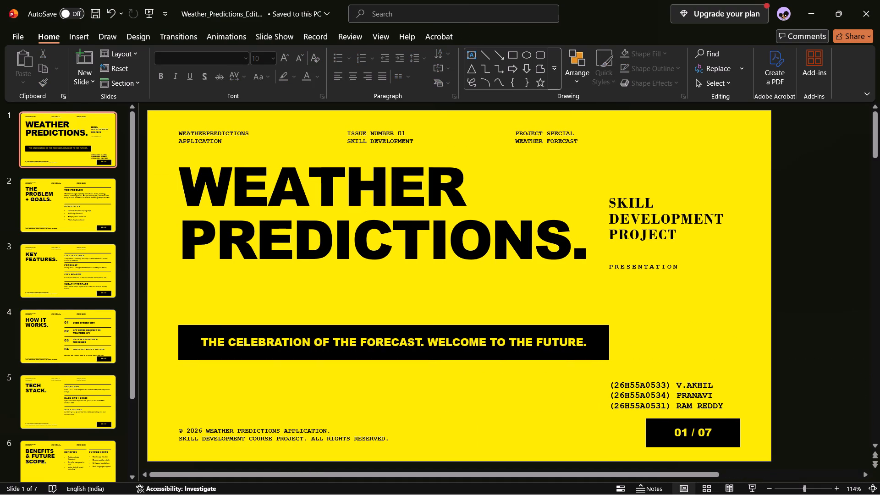
pyautogui.click(720, 223)
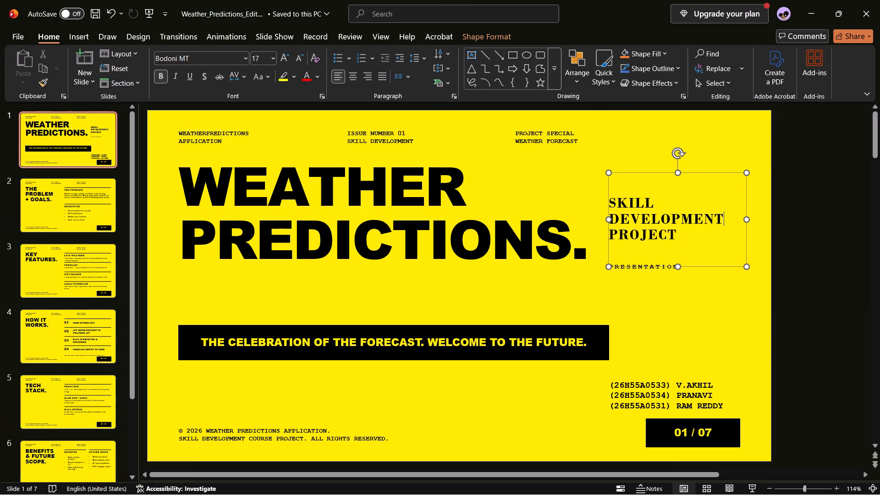
pyautogui.press('Return')
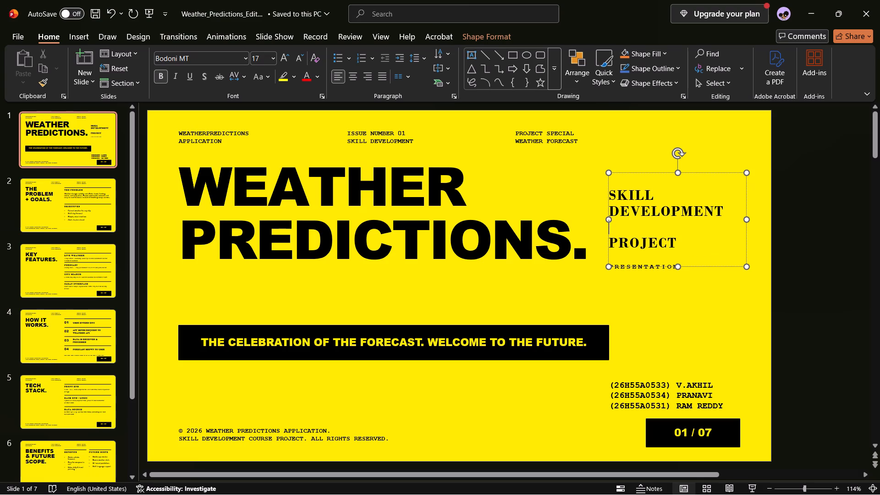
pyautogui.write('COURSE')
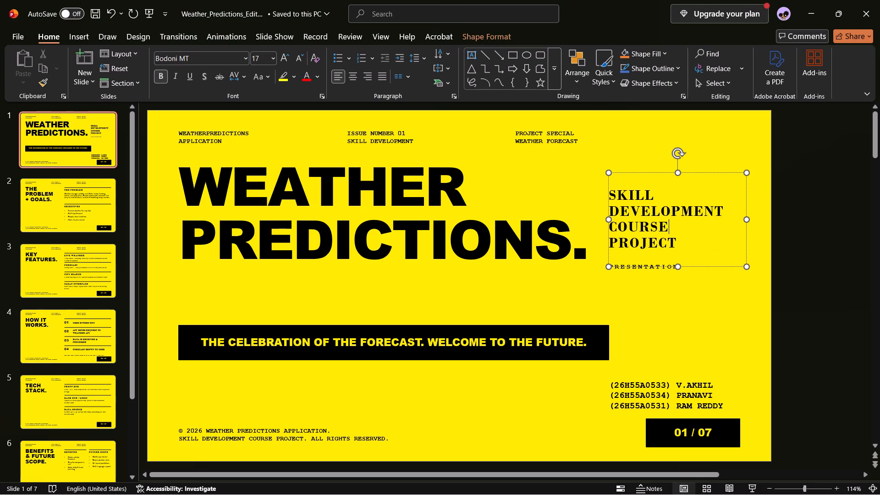
pyautogui.doubleClick(661, 247)
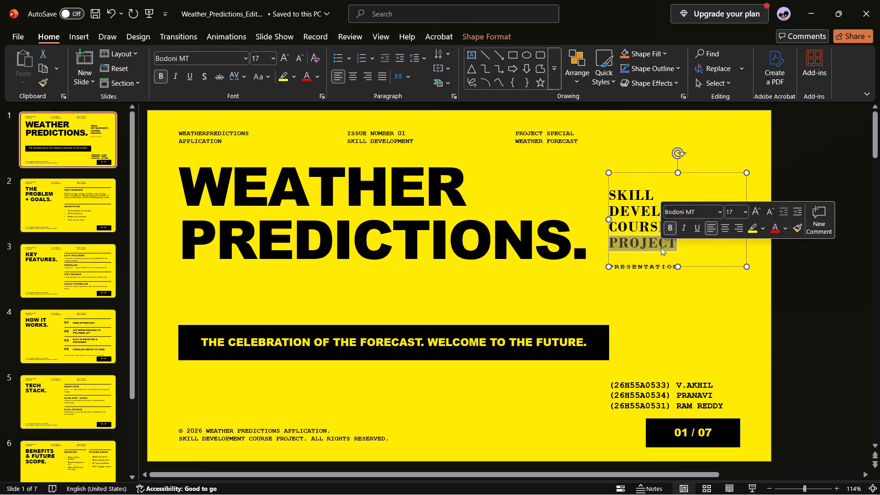
pyautogui.press('BackSpace')
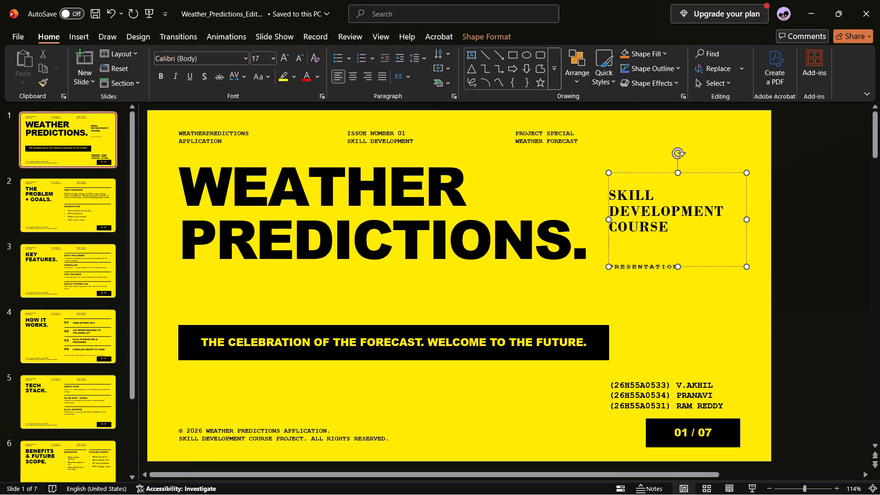
# Delete the whole word "PRESENTATION" from the small text box beneath the "SKILL DEVELOPMENT COURSE" text.
pyautogui.click(640, 267)
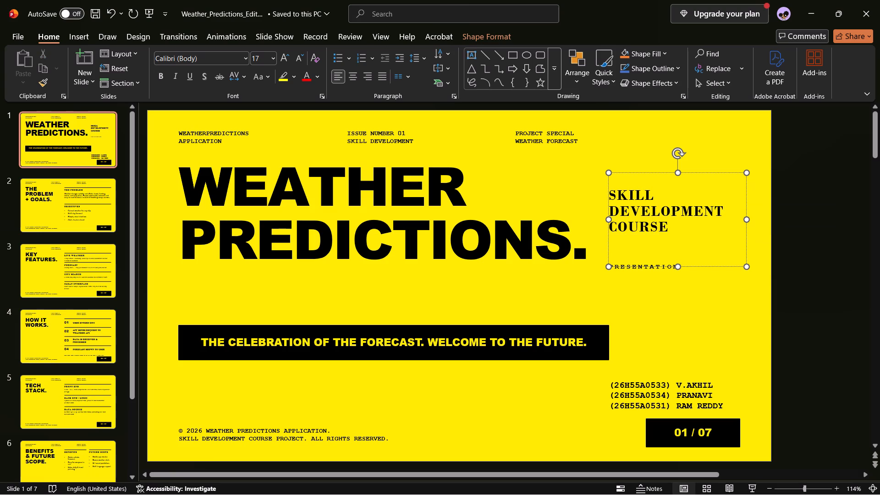
pyautogui.click(645, 263)
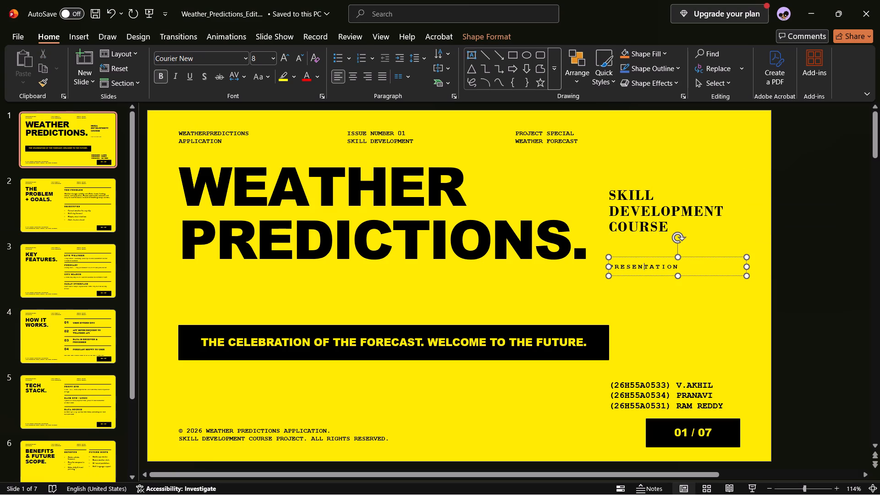
pyautogui.click(687, 268)
pyautogui.click(673, 267)
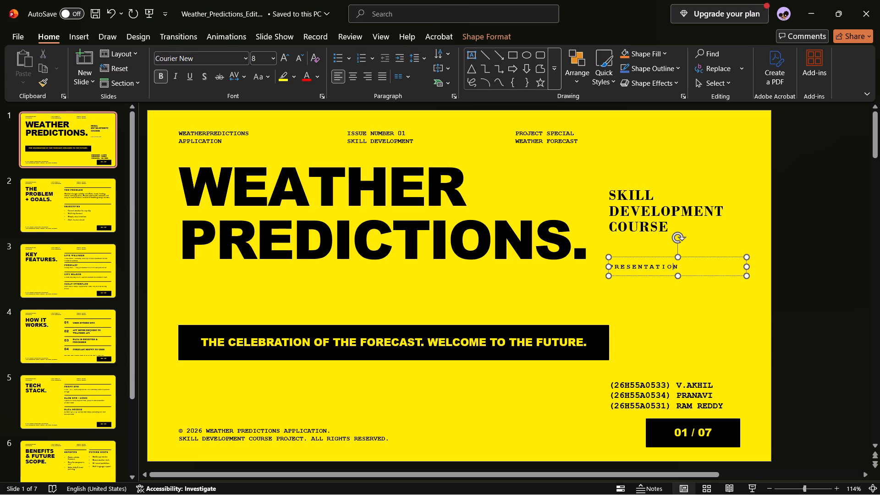
pyautogui.press('Right')
pyautogui.press('BackSpace')
pyautogui.press('BackSpace')
pyautogui.press('BackSpace')
pyautogui.press('BackSpace')
pyautogui.press('BackSpace')
pyautogui.press('BackSpace')
pyautogui.press('BackSpace')
pyautogui.press('BackSpace')
pyautogui.press('BackSpace')
pyautogui.press('BackSpace')
pyautogui.press('BackSpace')
pyautogui.press('BackSpace')
pyautogui.press('BackSpace')
pyautogui.press('BackSpace')
pyautogui.press('BackSpace')
pyautogui.press('BackSpace')
pyautogui.click(648, 301)
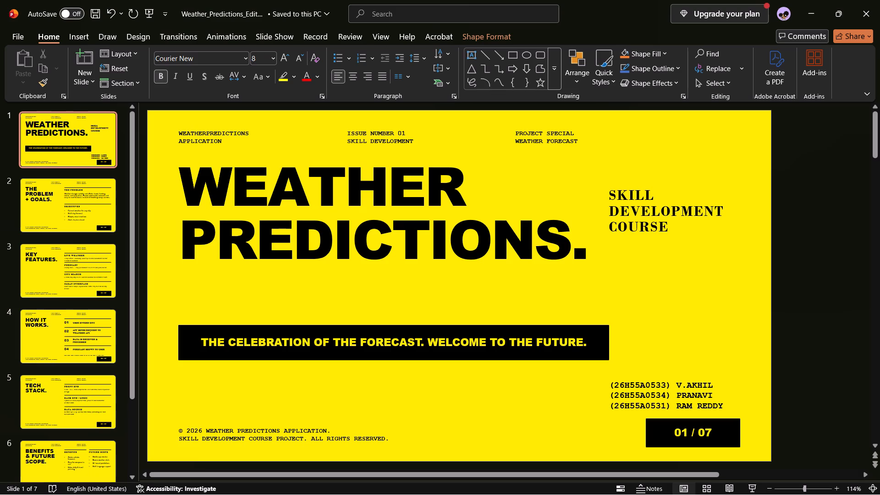
# Shift the emptied small text box down out of the way and lower the "SKILL DEVELOPMENT COURSE" text beside the title's second line.
pyautogui.click(615, 213)
pyautogui.moveTo(639, 215); pyautogui.dragTo(639, 238)
pyautogui.moveTo(644, 260); pyautogui.dragTo(654, 305)
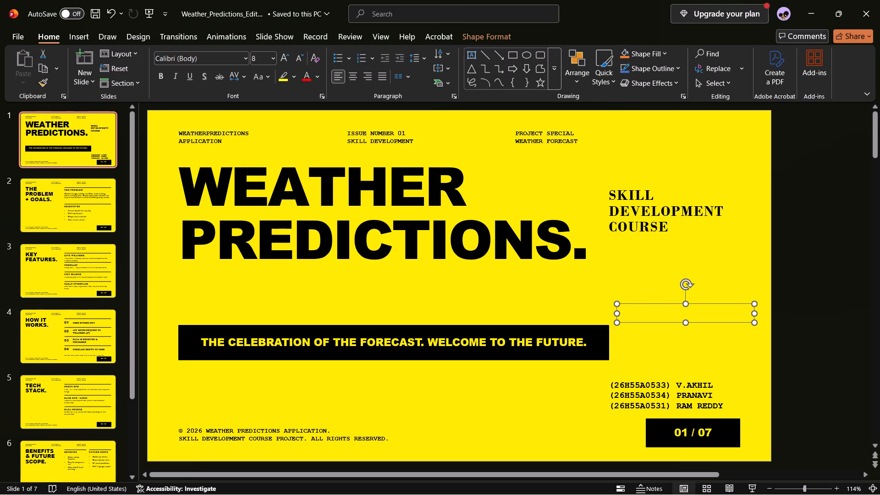
pyautogui.click(649, 208)
pyautogui.moveTo(637, 261); pyautogui.dragTo(628, 291)
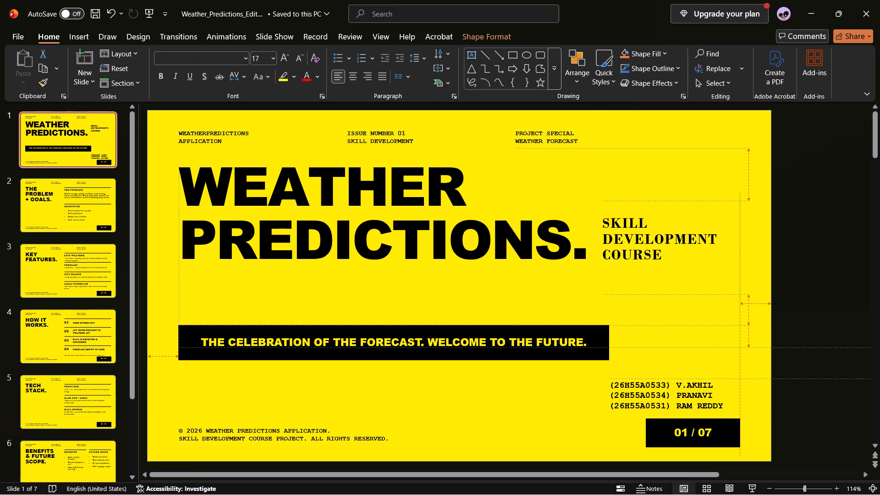
pyautogui.moveTo(628, 291); pyautogui.dragTo(630, 290)
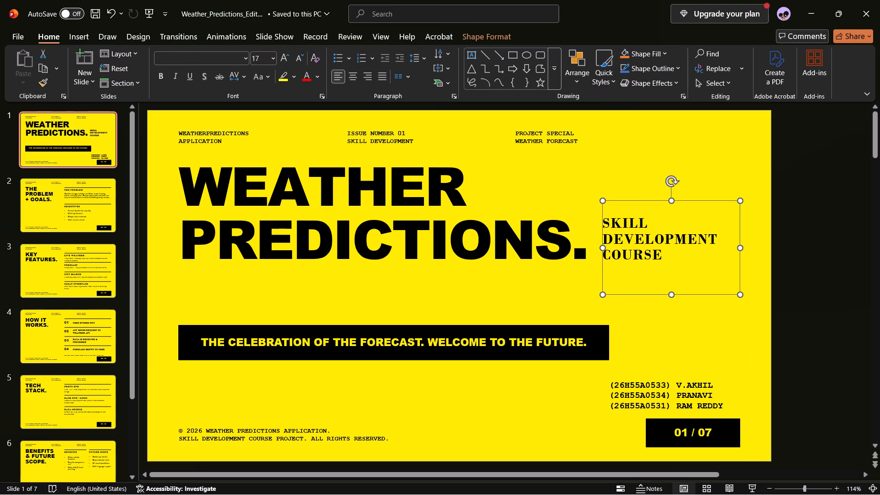
# Change the title's second line to the singular "PREDICTION.", keeping the full stop.
pyautogui.click(546, 301)
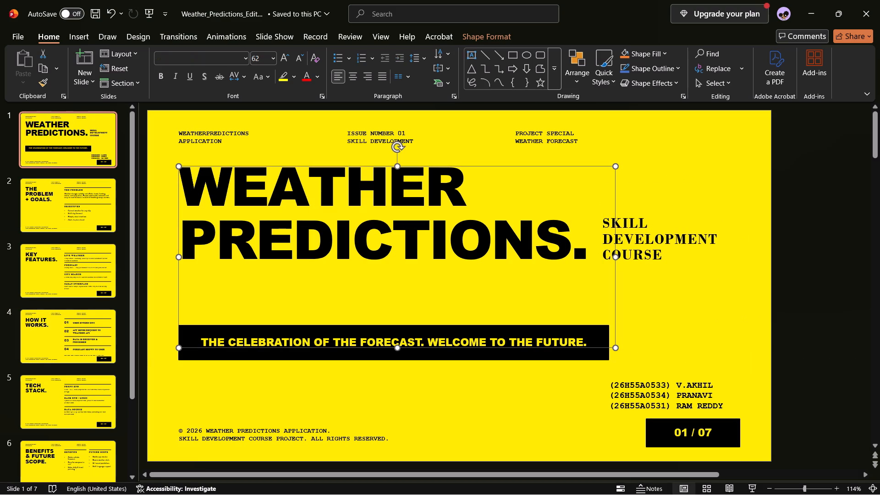
pyautogui.click(576, 248)
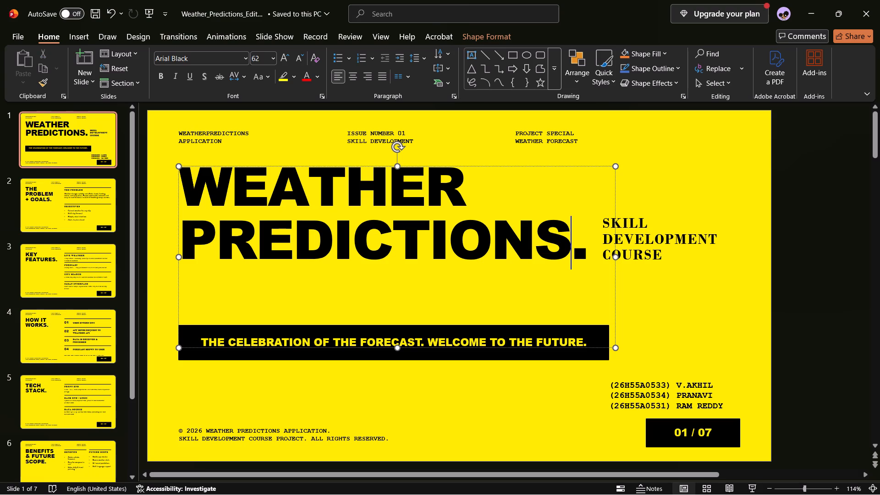
pyautogui.press('BackSpace')
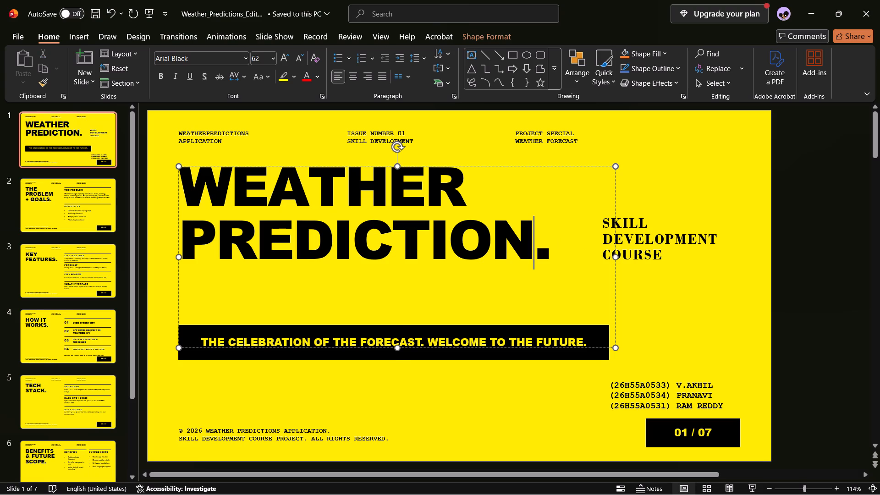
# Move the "WEATHER PREDICTION." title down to sit just above the black banner, roughly aligned with the banner's left edge.
pyautogui.click(502, 334)
pyautogui.click(474, 309)
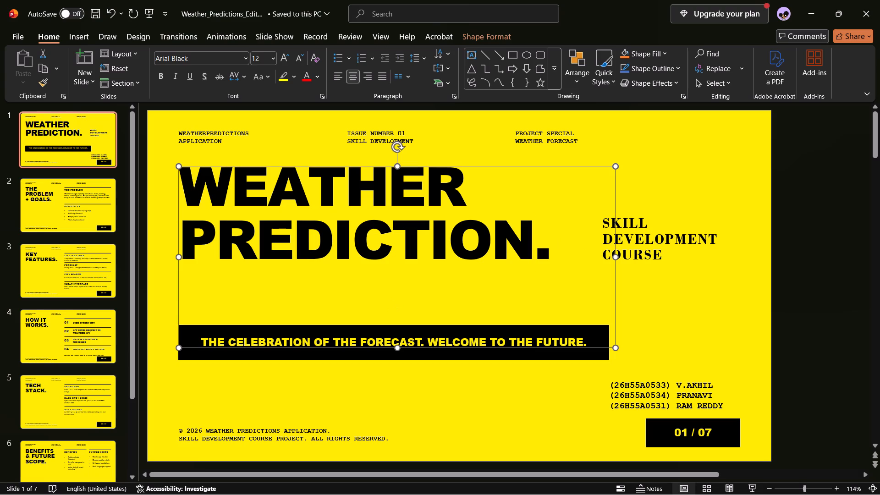
pyautogui.moveTo(456, 287); pyautogui.dragTo(460, 319)
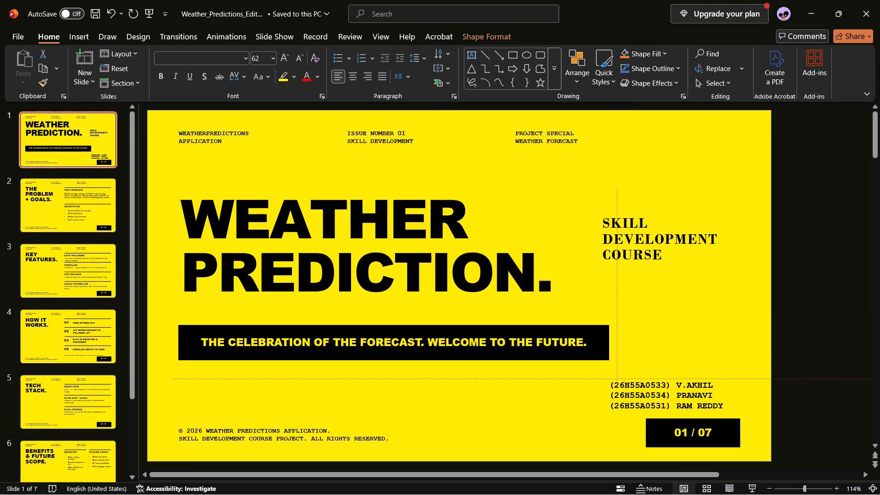
pyautogui.moveTo(460, 319); pyautogui.dragTo(451, 319)
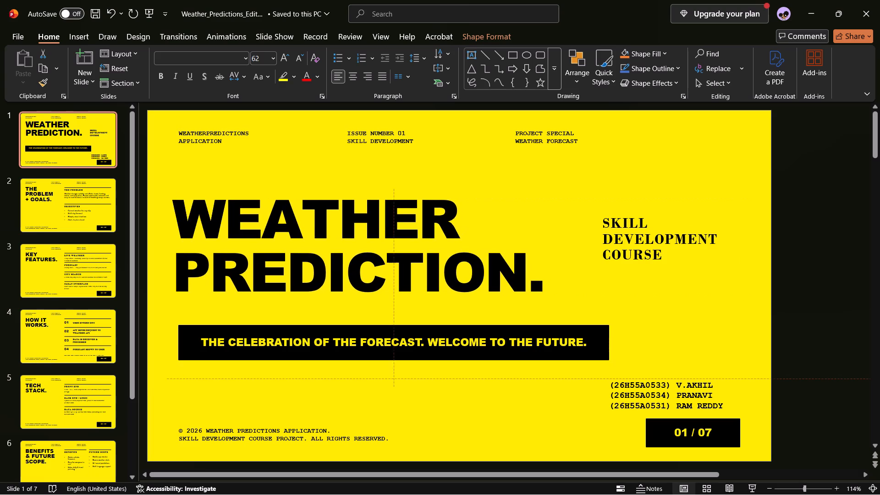
pyautogui.moveTo(451, 319); pyautogui.dragTo(451, 324)
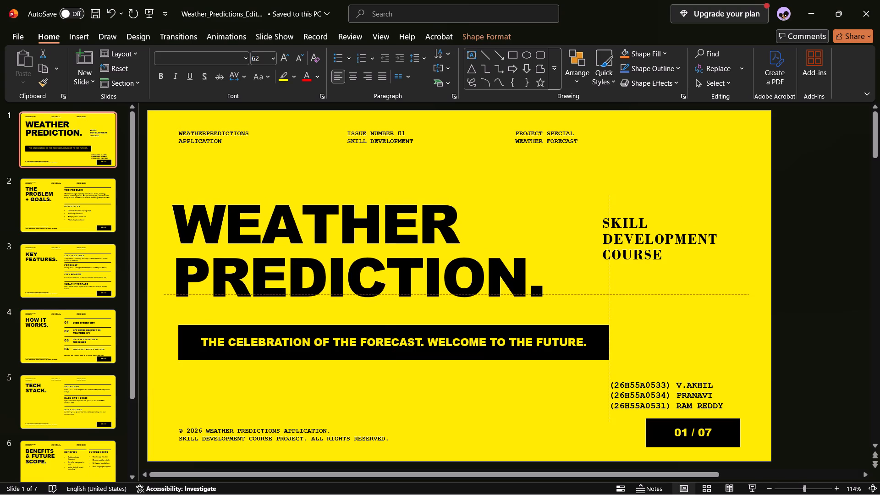
pyautogui.moveTo(451, 324); pyautogui.dragTo(453, 324)
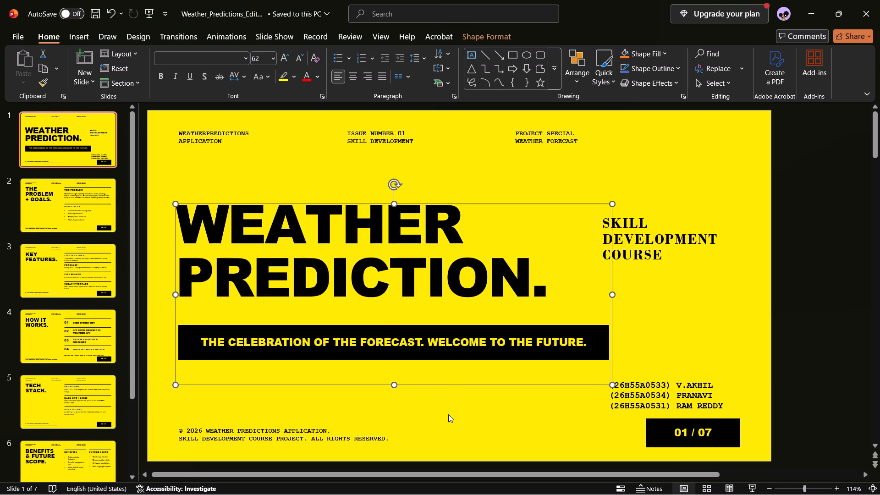
pyautogui.click(448, 420)
# Nudge the tagline text box slightly left within the black banner, keeping its vertical position.
pyautogui.click(408, 352)
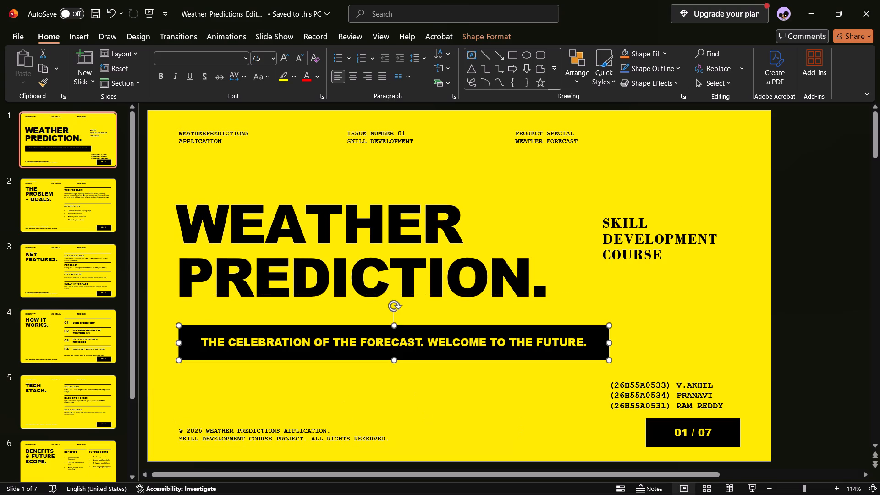
pyautogui.moveTo(408, 352); pyautogui.dragTo(405, 349)
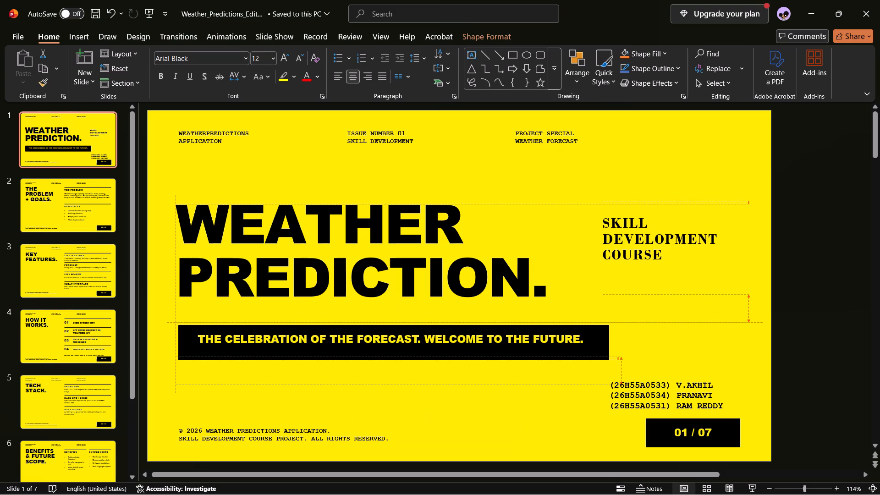
pyautogui.moveTo(405, 349); pyautogui.dragTo(402, 352)
pyautogui.click(293, 381)
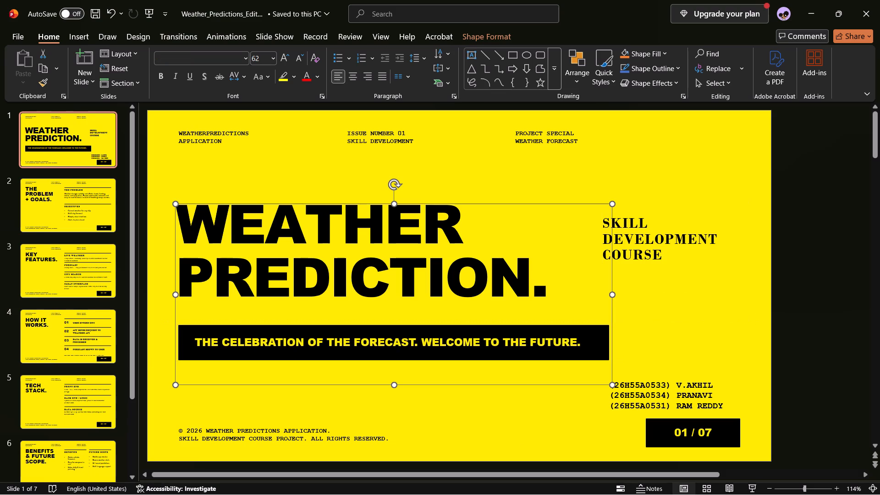
pyautogui.click(230, 353)
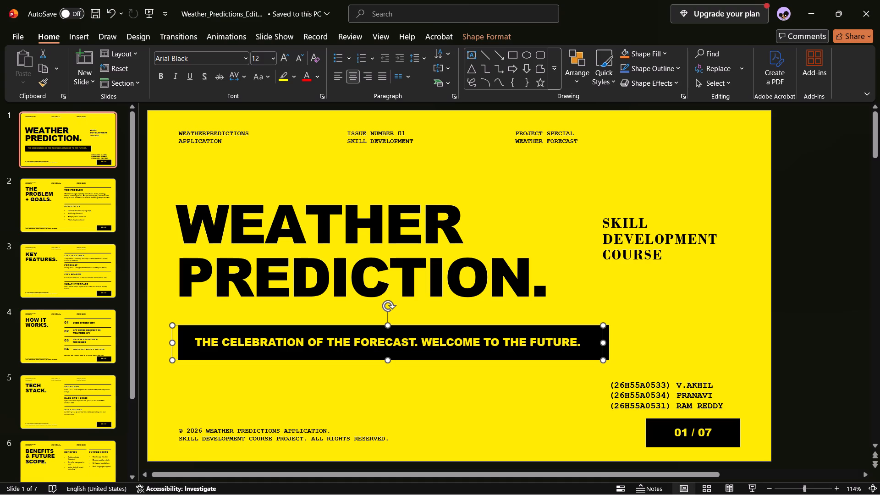
pyautogui.click(188, 409)
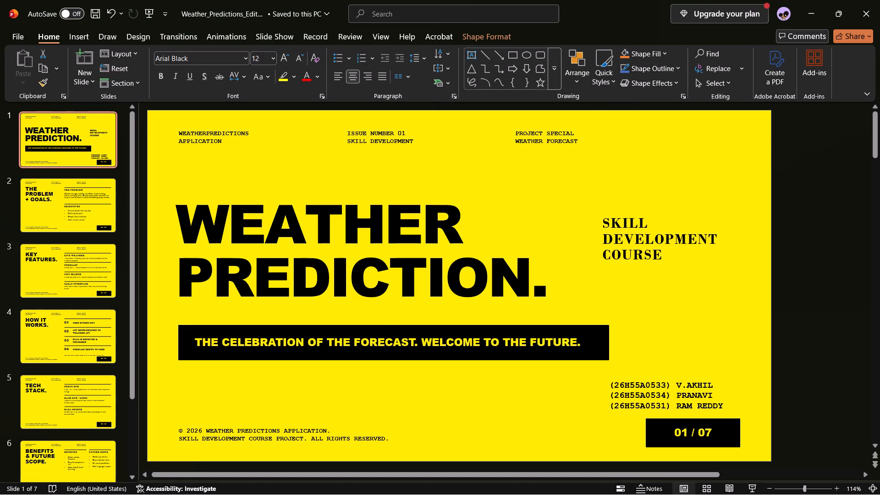
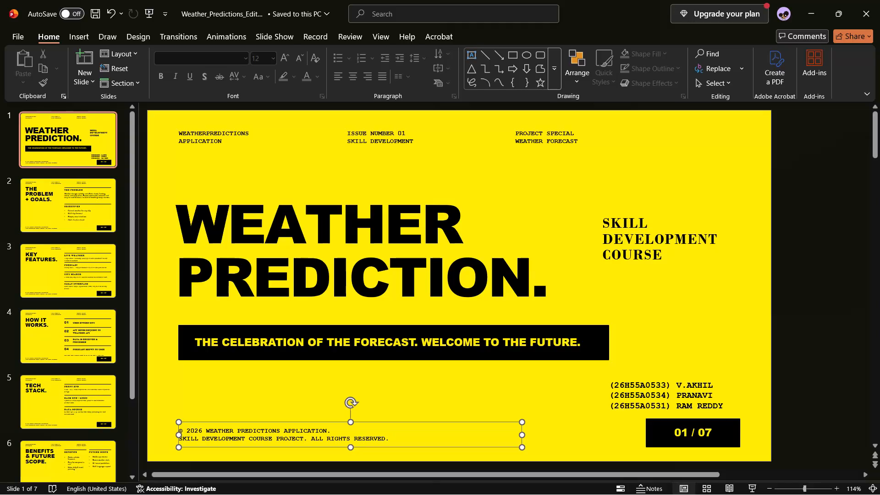
# Save the presentation with the current title slide changes.
pyautogui.hotkey('ctrl', 's')
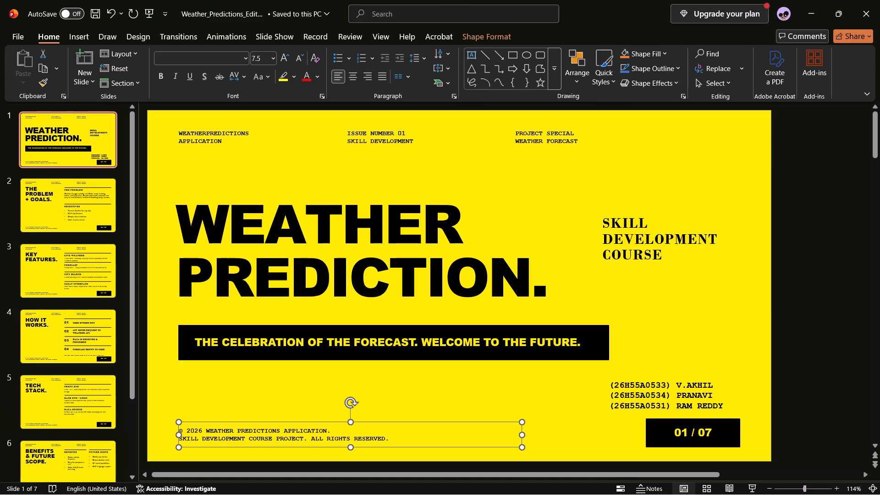
# Add a "Z" at the end of the copyright footer text, directly after "ALL RIGHTS RESERVED.".
pyautogui.press('z')
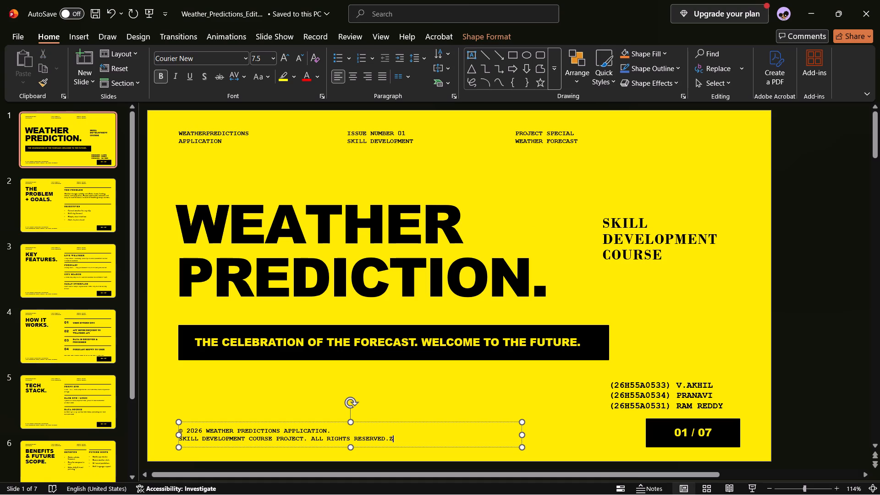
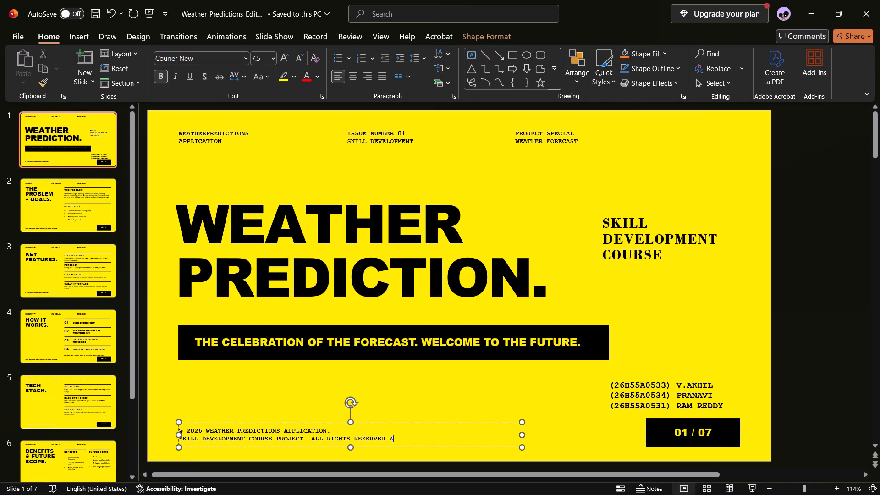
# Delete all of the copyright footer text at the bottom of the title slide.
pyautogui.press('BackSpace')
pyautogui.press('BackSpace')
pyautogui.press('BackSpace')
pyautogui.press('BackSpace')
pyautogui.press('BackSpace')
pyautogui.press('BackSpace')
pyautogui.press('BackSpace')
pyautogui.press('BackSpace')
pyautogui.press('BackSpace')
pyautogui.press('BackSpace')
pyautogui.press('BackSpace')
pyautogui.press('BackSpace')
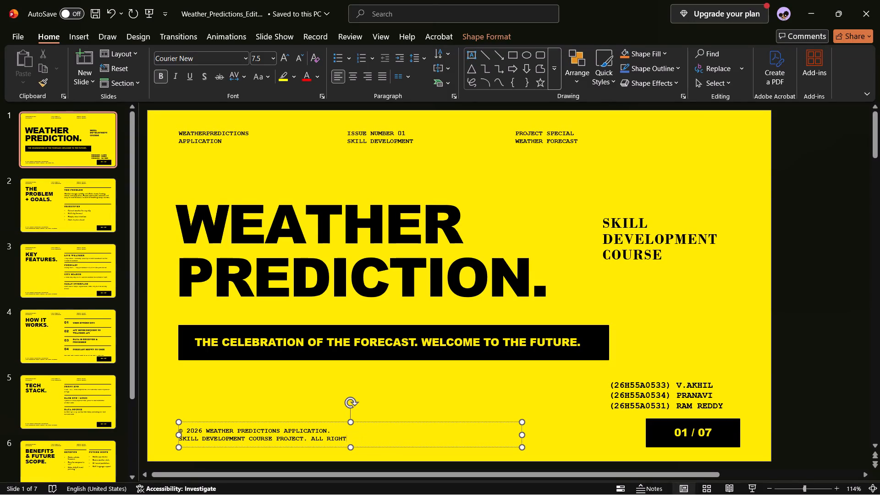
pyautogui.press('BackSpace')
pyautogui.press('BackSpace')
pyautogui.press('BackSpace')
pyautogui.press('BackSpace')
pyautogui.press('BackSpace')
pyautogui.press('BackSpace')
pyautogui.press('BackSpace')
pyautogui.press('BackSpace')
pyautogui.press('BackSpace')
pyautogui.press('BackSpace')
pyautogui.press('BackSpace')
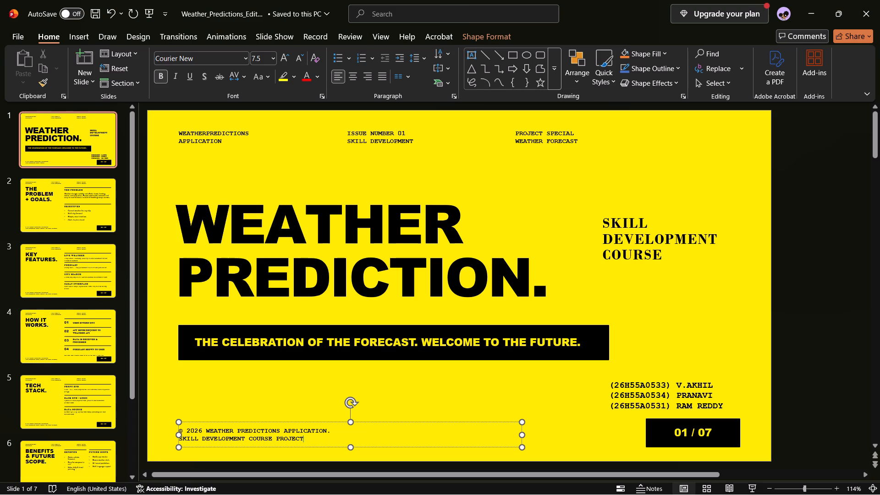
pyautogui.hotkey('ctrl', 'a')
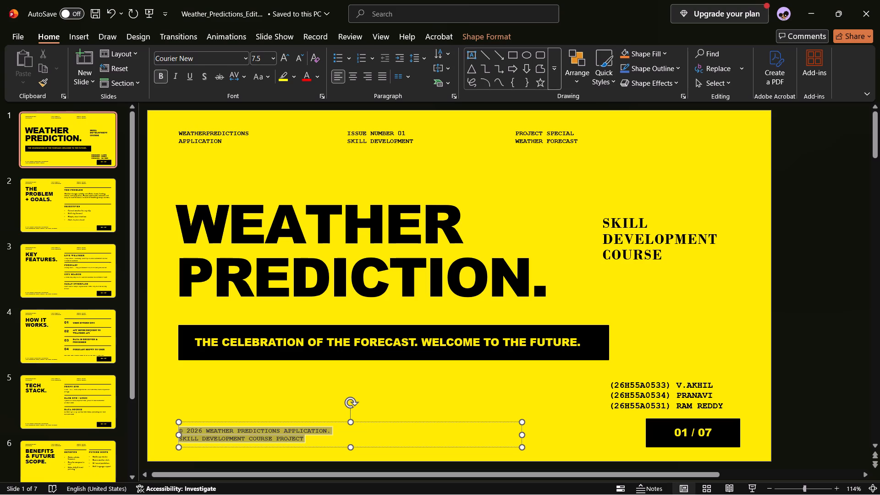
pyautogui.press('BackSpace')
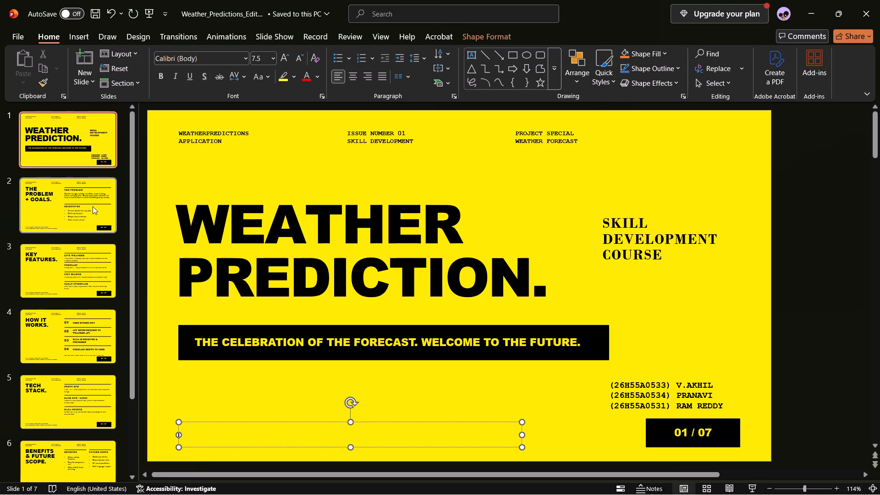
# Delete the two-line copyright footer text on slide 2, "The Problem + Goals".
pyautogui.click(94, 194)
pyautogui.click(258, 444)
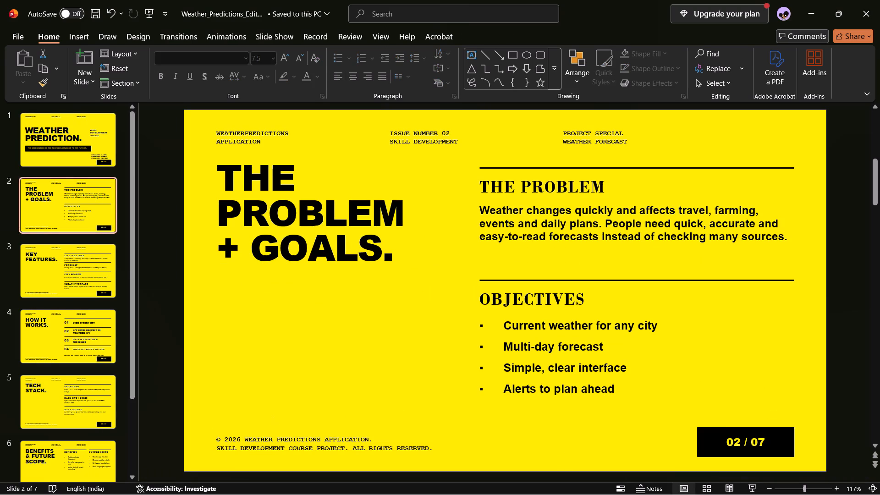
pyautogui.hotkey('ctrl', 'a')
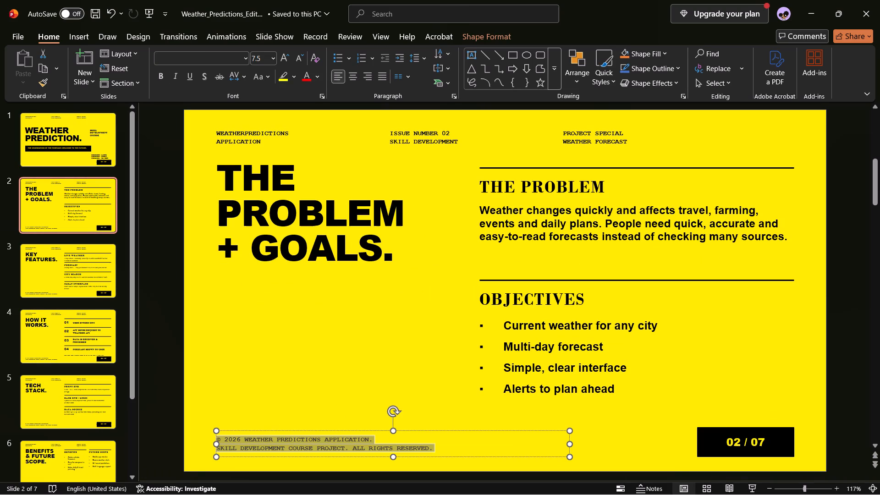
pyautogui.hotkey('ctrl', 'BackSpace')
pyautogui.press('BackSpace')
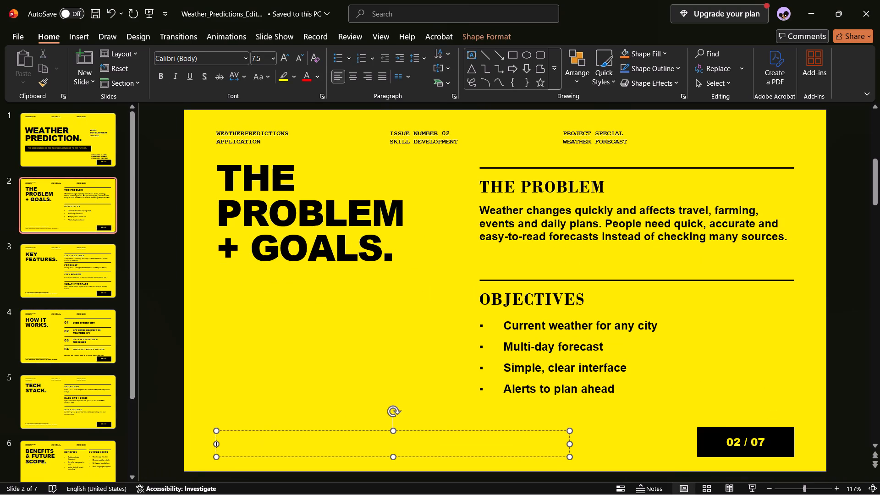
# Remove the two-line copyright footer text from slide 3, "Key Features".
pyautogui.click(73, 280)
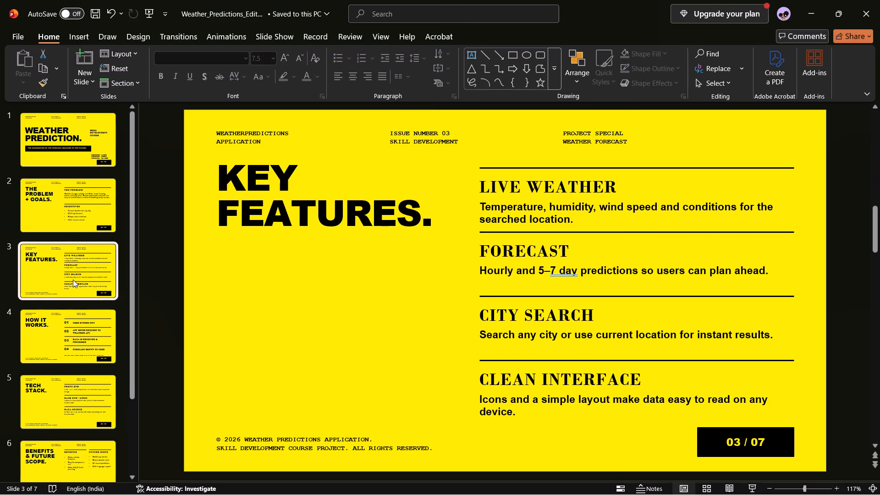
pyautogui.click(272, 436)
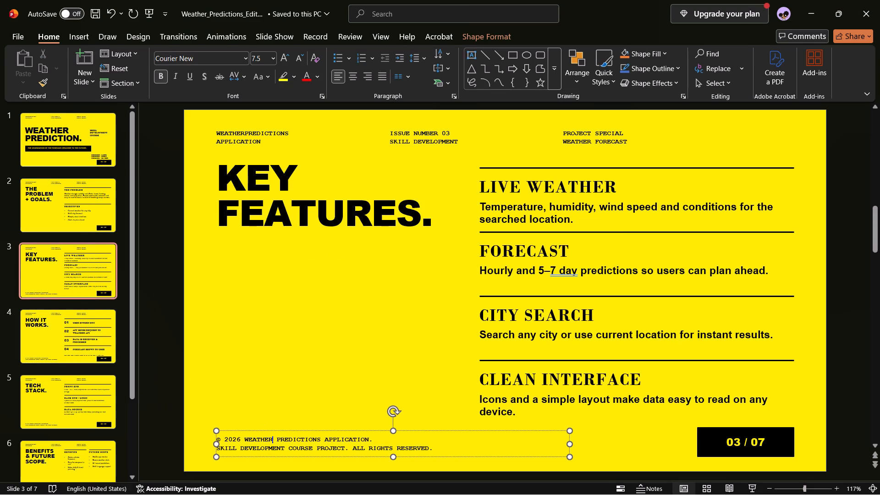
pyautogui.hotkey('ctrl', 'a')
pyautogui.hotkey('ctrl', 'BackSpace')
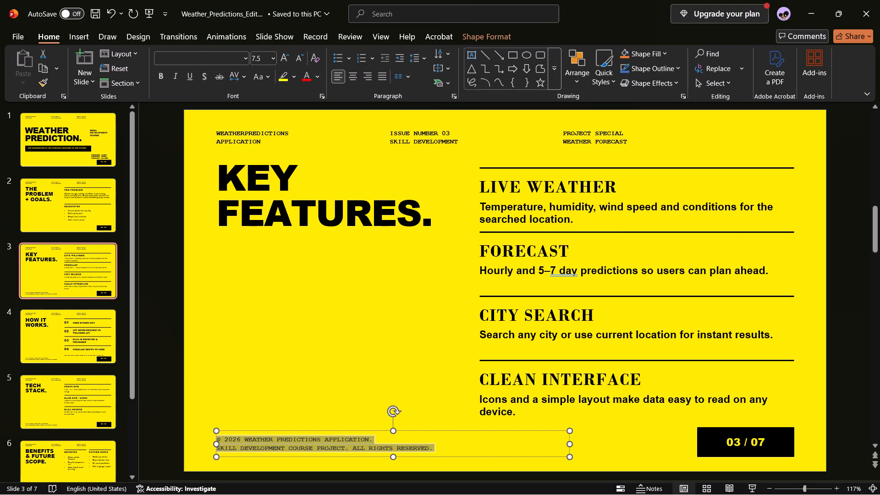
pyautogui.hotkey('ctrl', 'x')
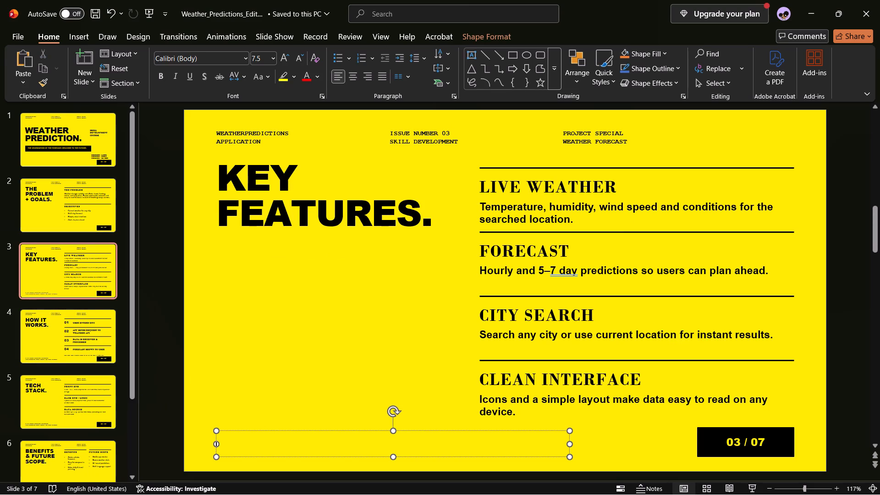
# Cut the copyright footer text from slide 4, "How It Works", keeping the data-flow note.
pyautogui.click(46, 340)
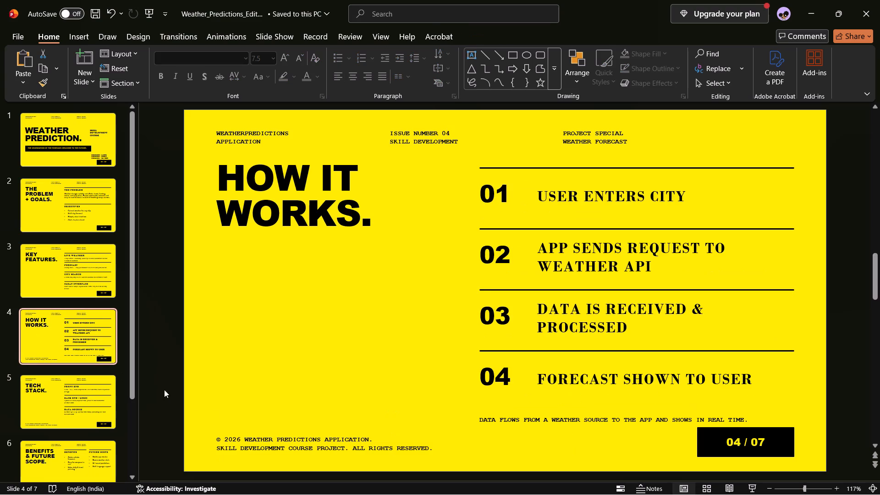
pyautogui.click(253, 451)
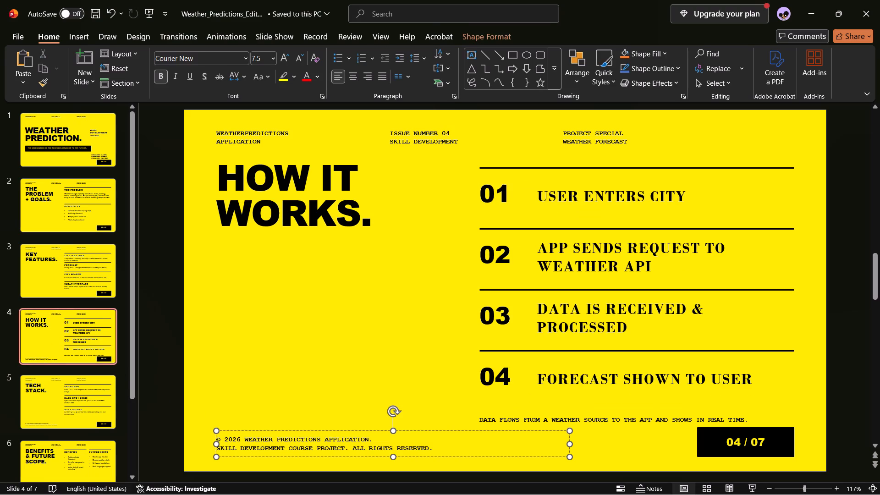
pyautogui.hotkey('ctrl', 'a')
pyautogui.hotkey('ctrl', 'x')
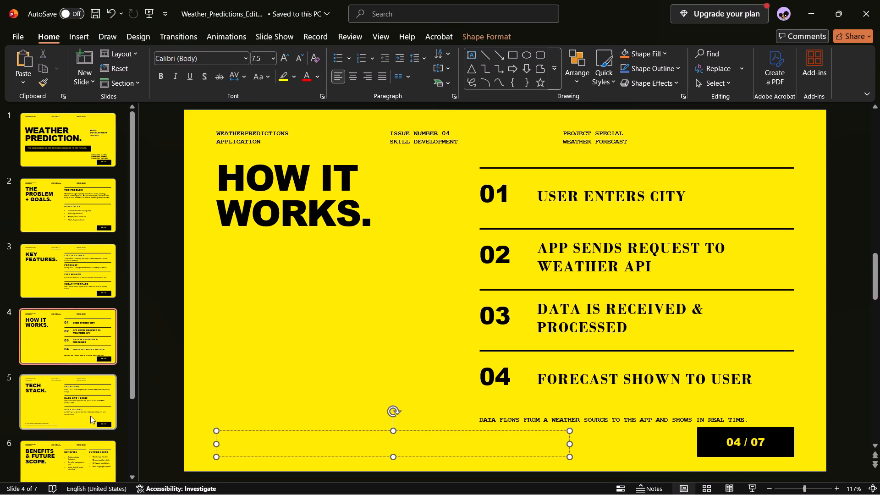
# Cut the two-line copyright footer text from slide 5, "Tech Stack".
pyautogui.click(90, 416)
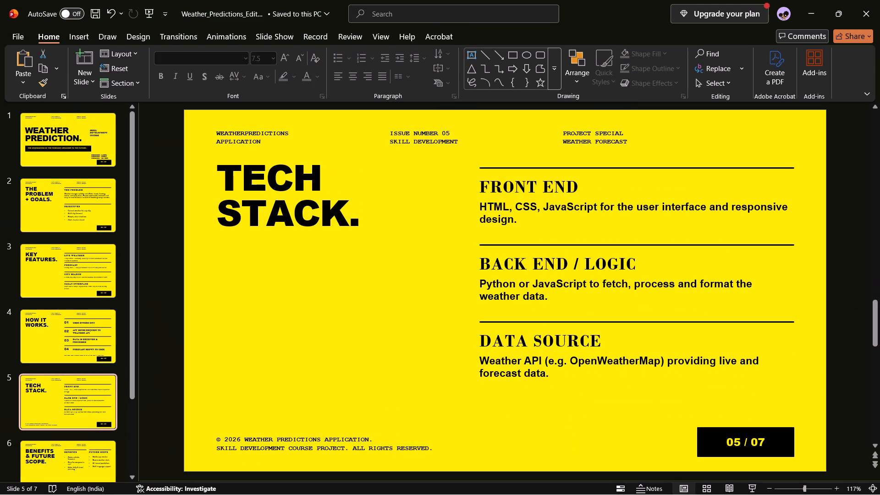
pyautogui.click(232, 447)
pyautogui.hotkey('ctrl', 'a')
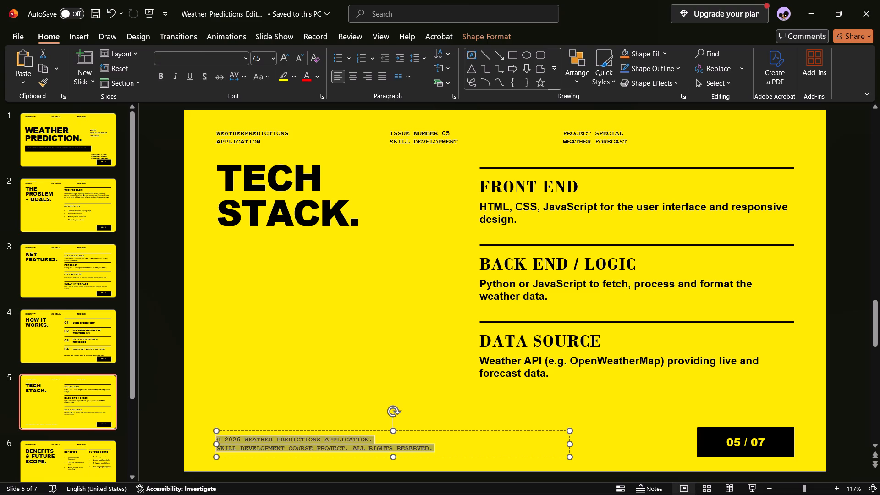
pyautogui.hotkey('ctrl', 'x')
# Cut the two-line copyright footer text from slide 6, "Benefits & Future Scope".
pyautogui.click(62, 460)
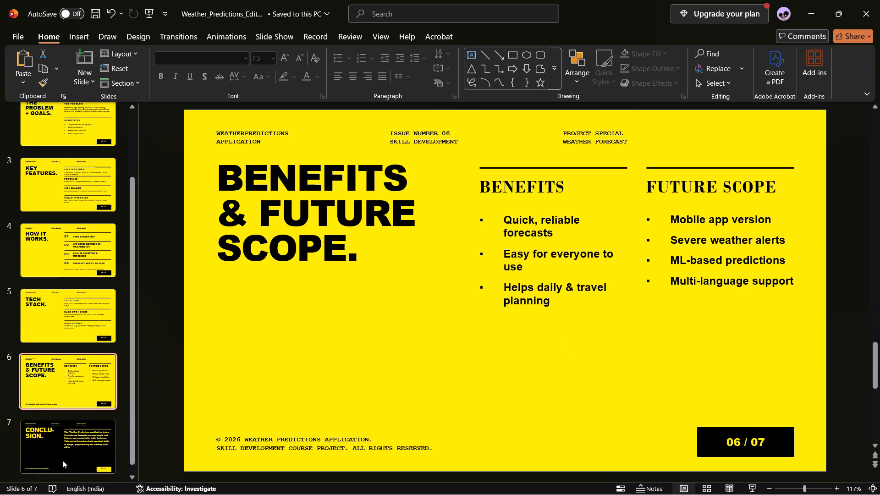
pyautogui.click(303, 442)
pyautogui.hotkey('ctrl', 'a')
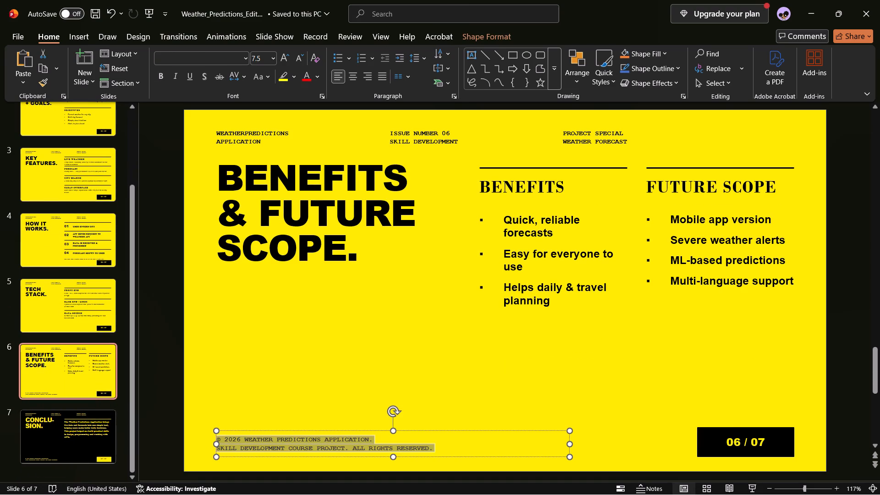
pyautogui.hotkey('ctrl', 'x')
# Cut the copyright footer text from the black "Conclusion" slide 7 and deselect its text box.
pyautogui.click(110, 438)
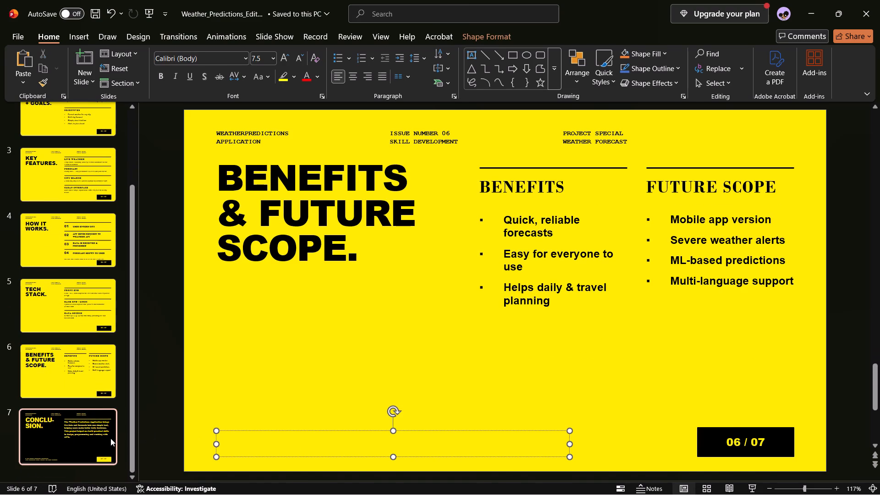
pyautogui.click(243, 443)
pyautogui.hotkey('ctrl', 'a')
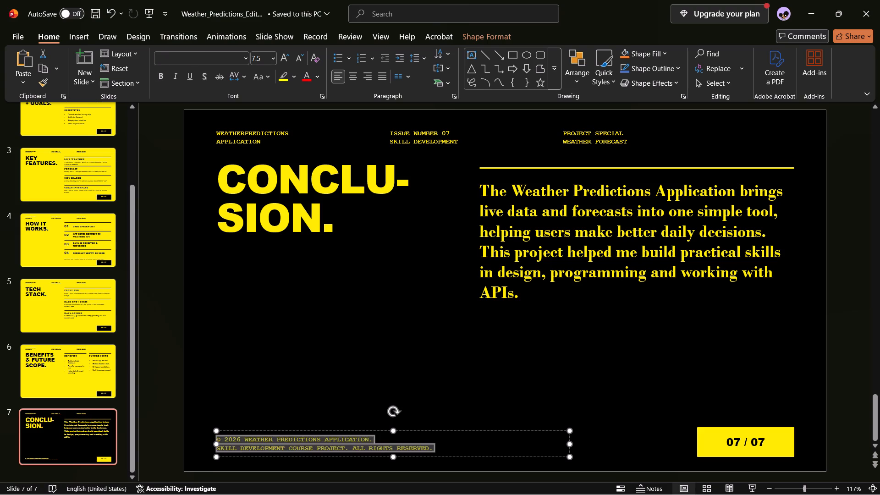
pyautogui.hotkey('ctrl', 'x')
pyautogui.click(257, 384)
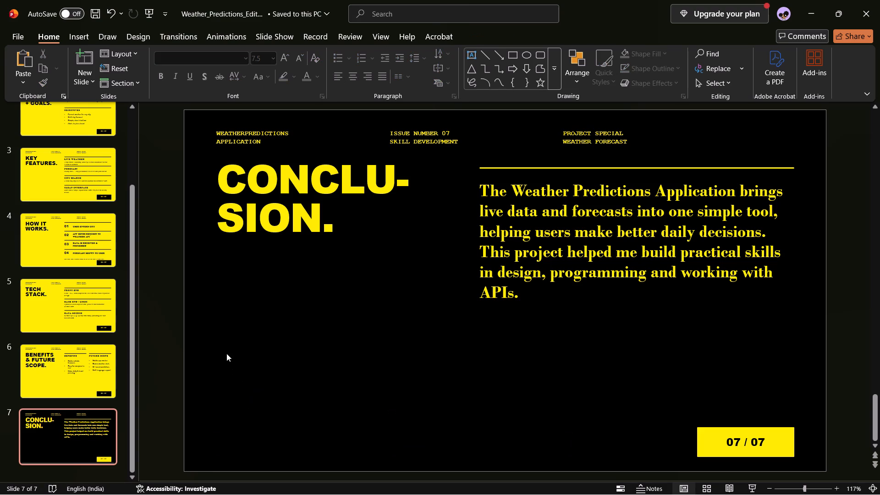
# Review the slides from the conclusion back to the title slide, checking the footer area on each.
pyautogui.press('Left')
pyautogui.press('Left')
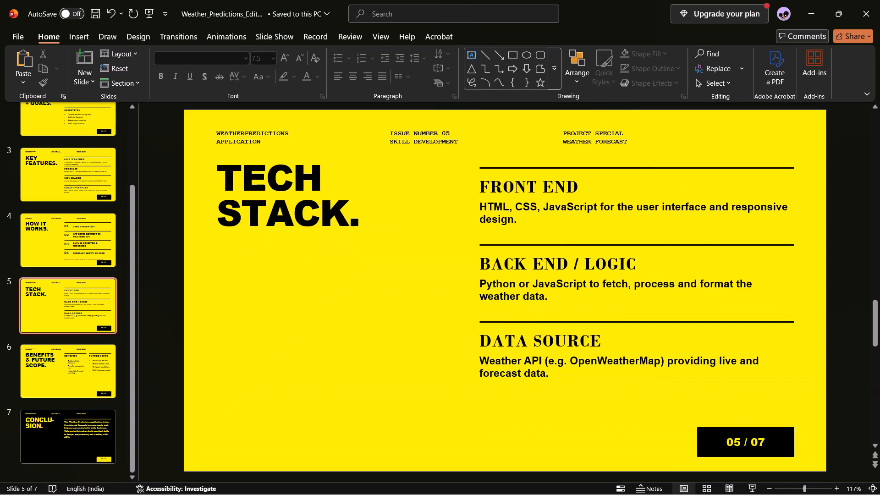
pyautogui.press('Left')
pyautogui.press('Left')
pyautogui.press('Left')
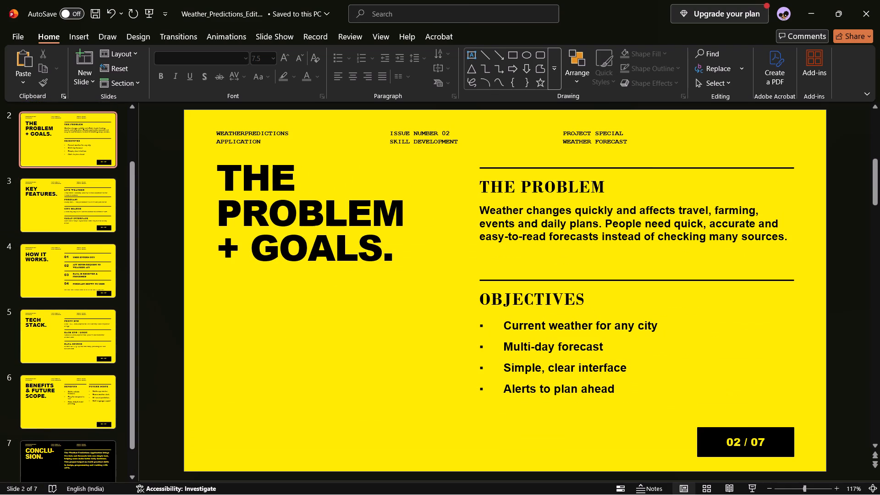
pyautogui.press('Right')
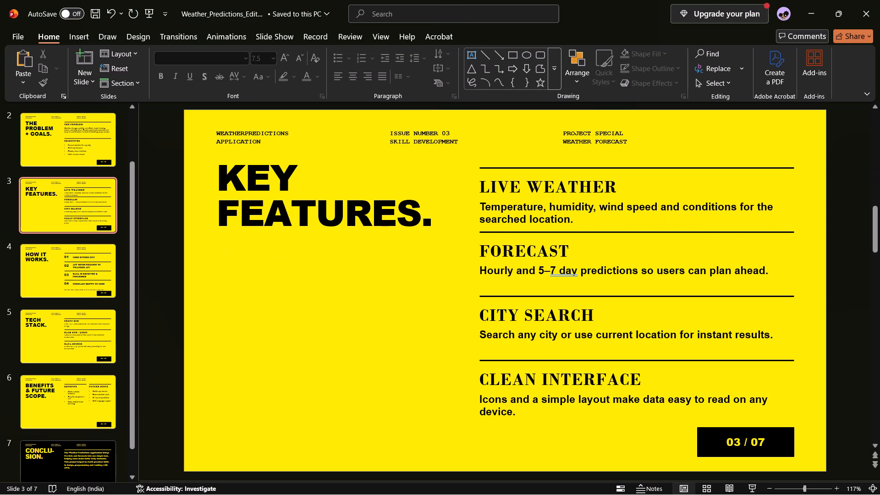
pyautogui.press('Left')
pyautogui.press('Left')
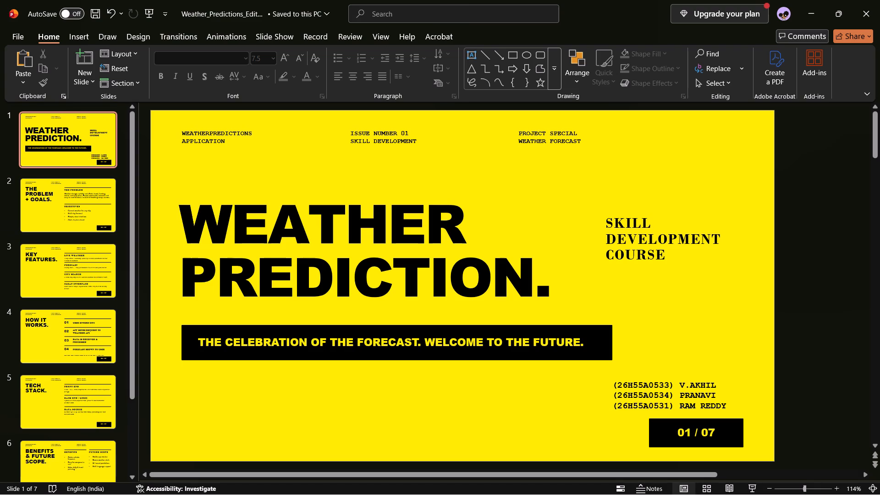
# Save the presentation under the new name "SDC PPT" in the Downloads folder as a PowerPoint Presentation.
pyautogui.click(16, 38)
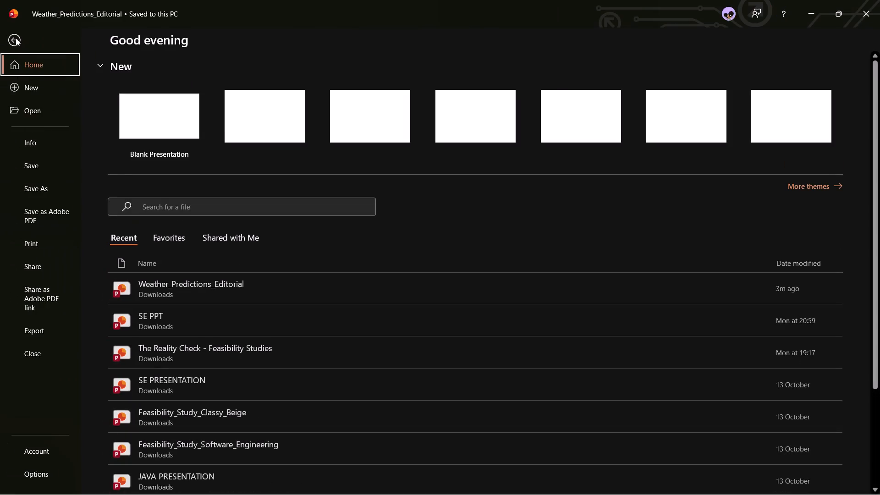
pyautogui.click(46, 188)
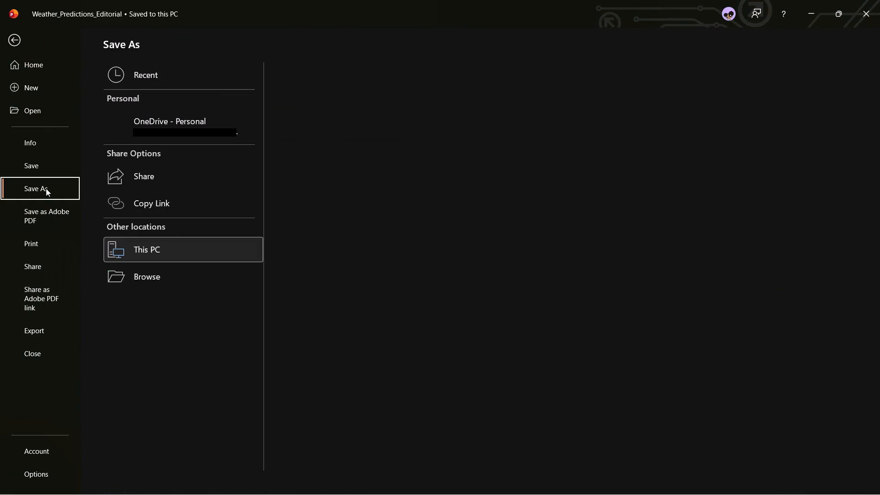
pyautogui.click(371, 115)
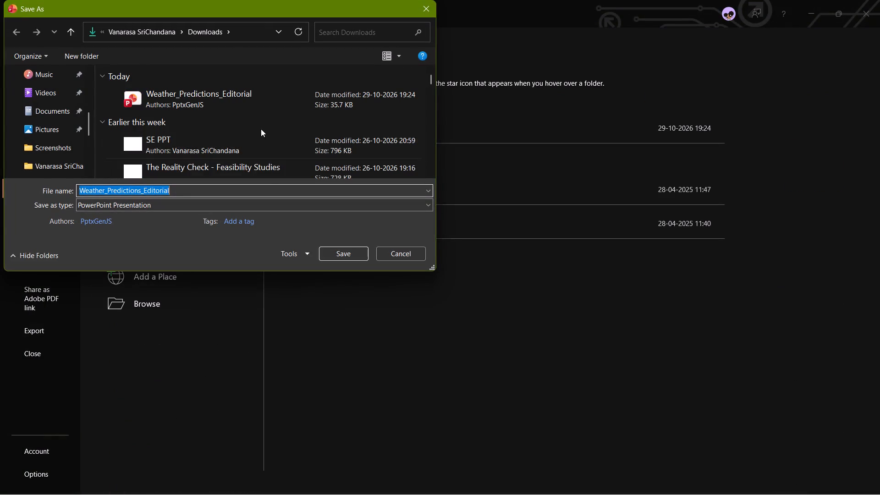
pyautogui.press('BackSpace')
pyautogui.write('SDV')
pyautogui.press('BackSpace')
pyautogui.write('C')
pyautogui.press('space')
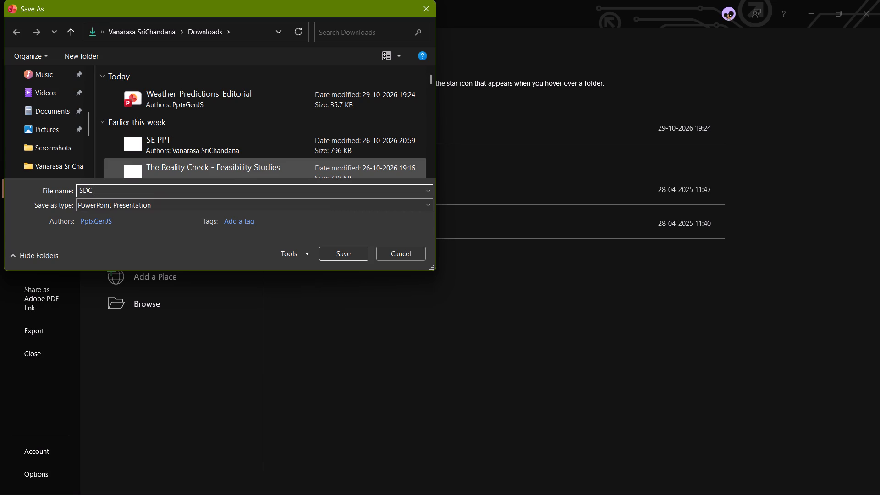
pyautogui.write('PPT')
pyautogui.scroll(1, 45, 129)
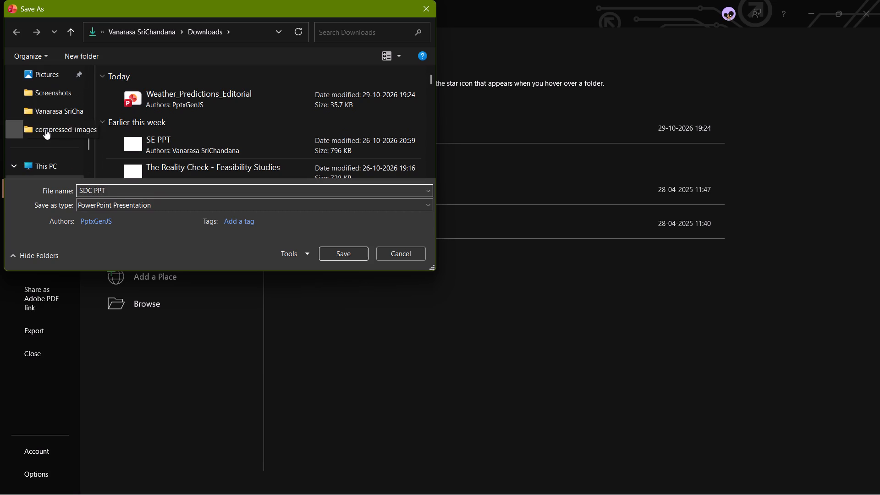
pyautogui.scroll(2, 45, 129)
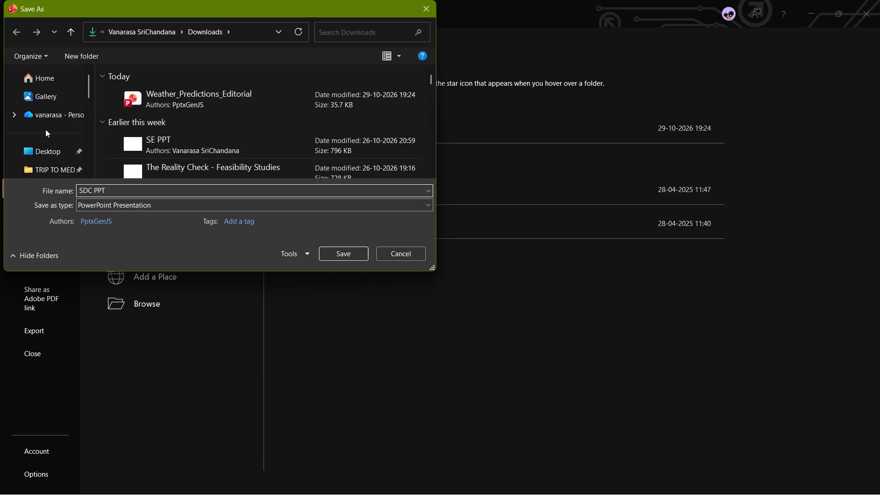
pyautogui.scroll(1, 45, 129)
pyautogui.scroll(-1, 45, 129)
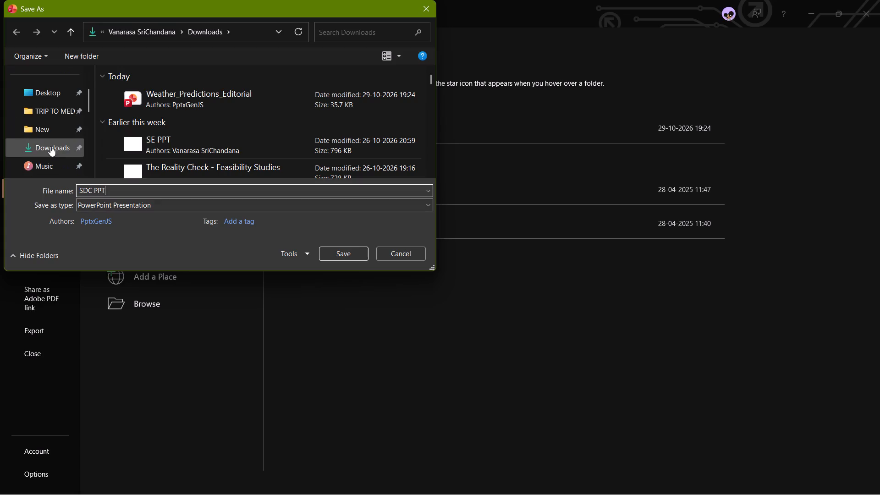
pyautogui.click(50, 146)
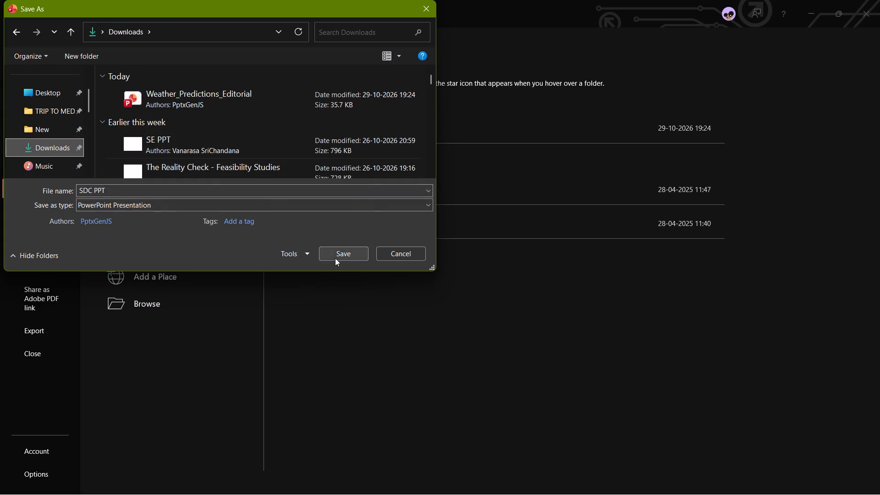
pyautogui.click(335, 258)
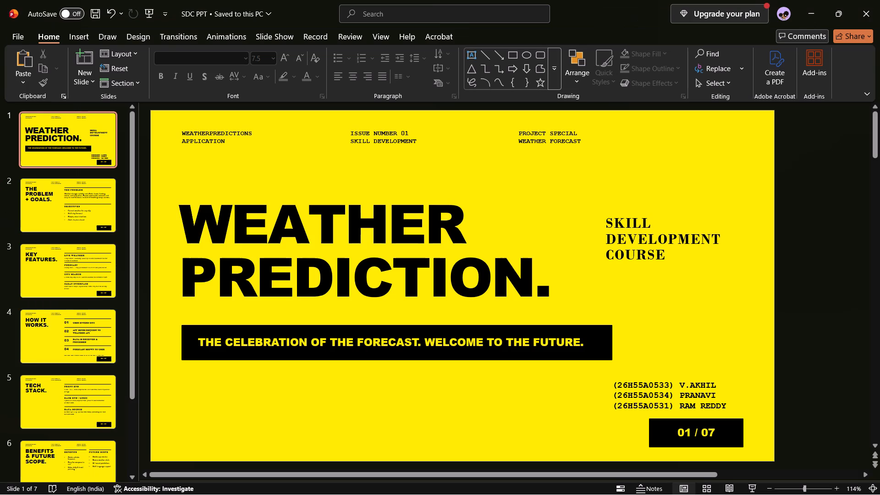
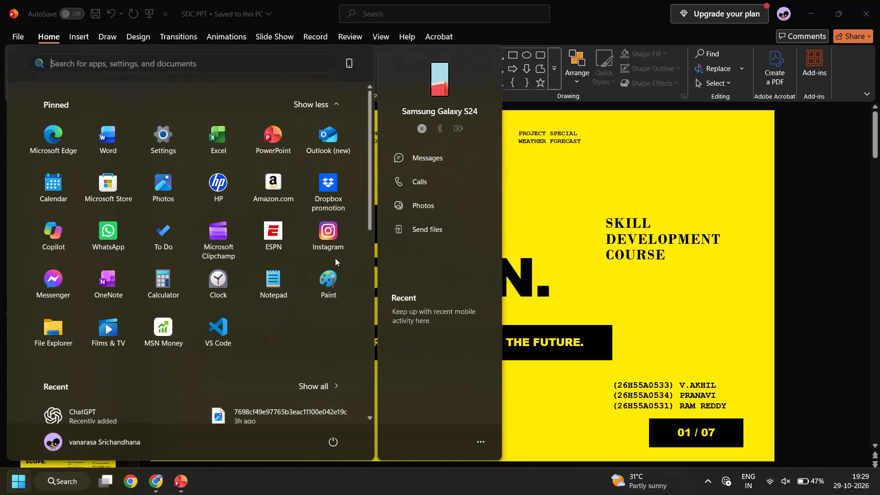
# Open Quick Share and choose the SDC PPT file from Downloads as the file to send.
pyautogui.press('q')
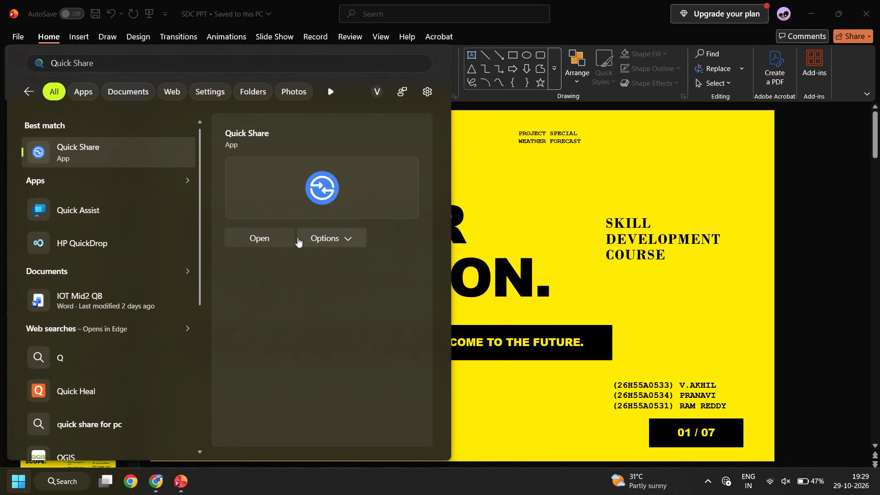
pyautogui.click(270, 242)
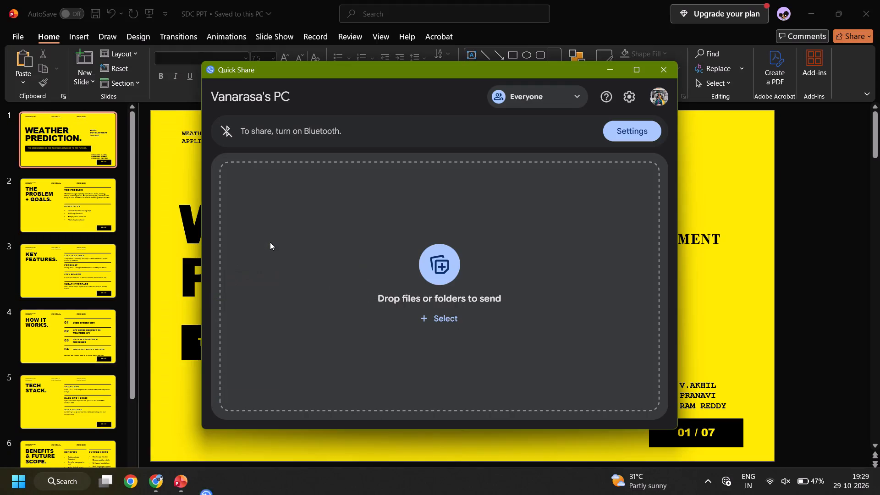
pyautogui.click(423, 319)
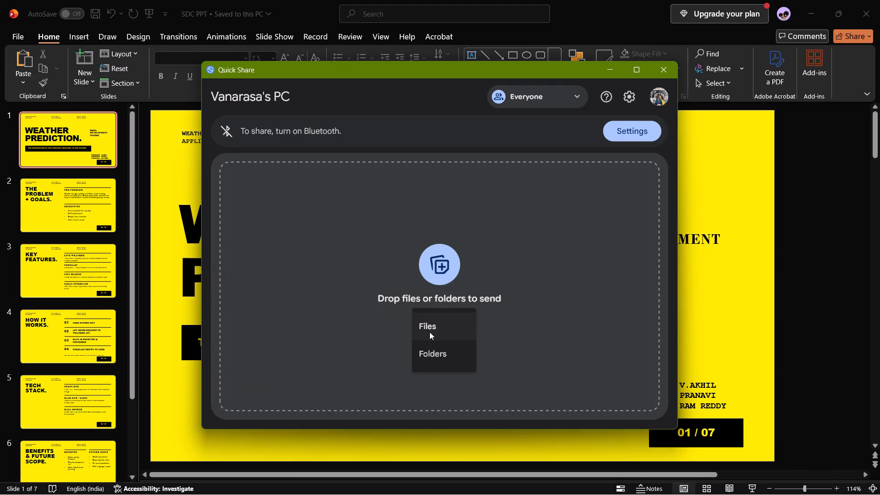
pyautogui.click(429, 332)
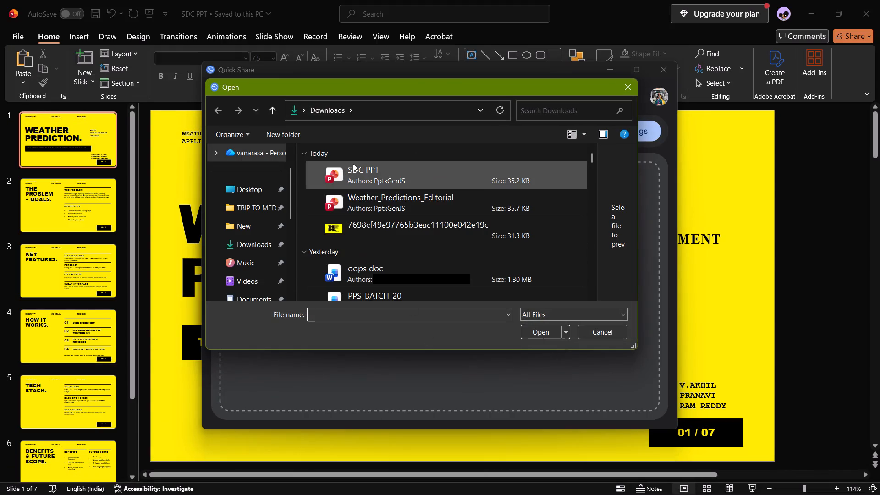
pyautogui.click(356, 166)
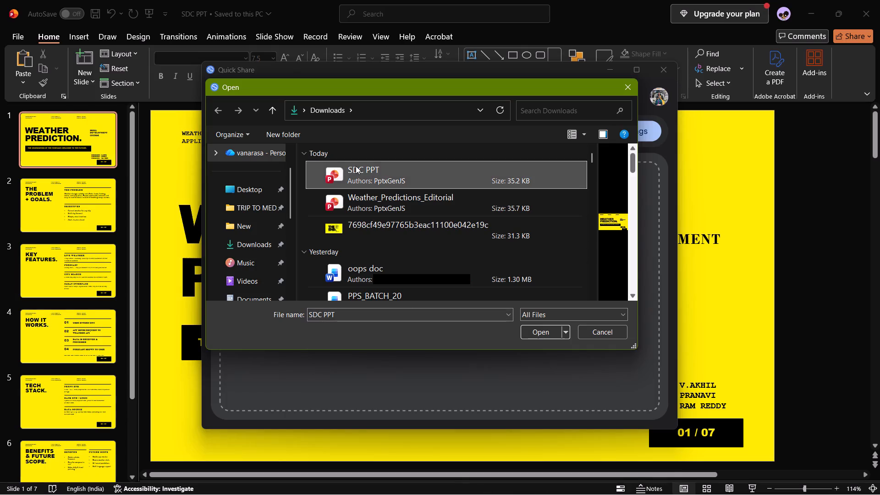
pyautogui.press('Return')
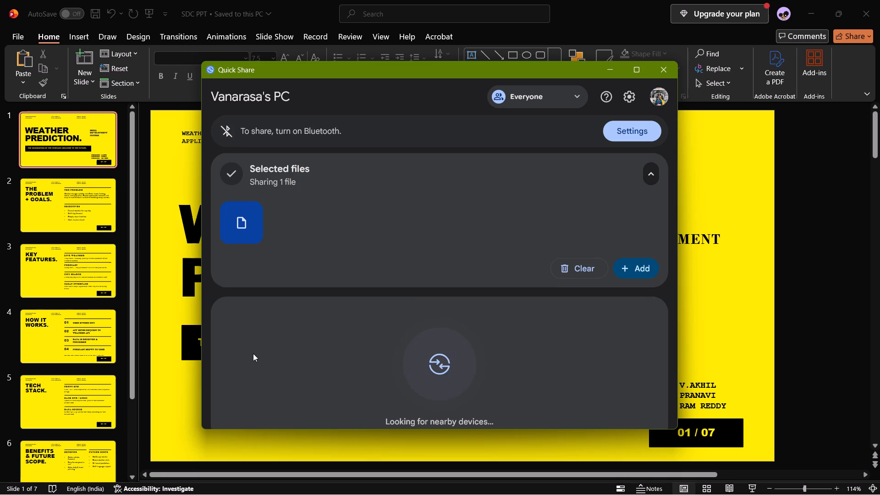
# Turn on Bluetooth in the Windows device settings and return to Quick Share.
pyautogui.scroll(-1, 253, 353)
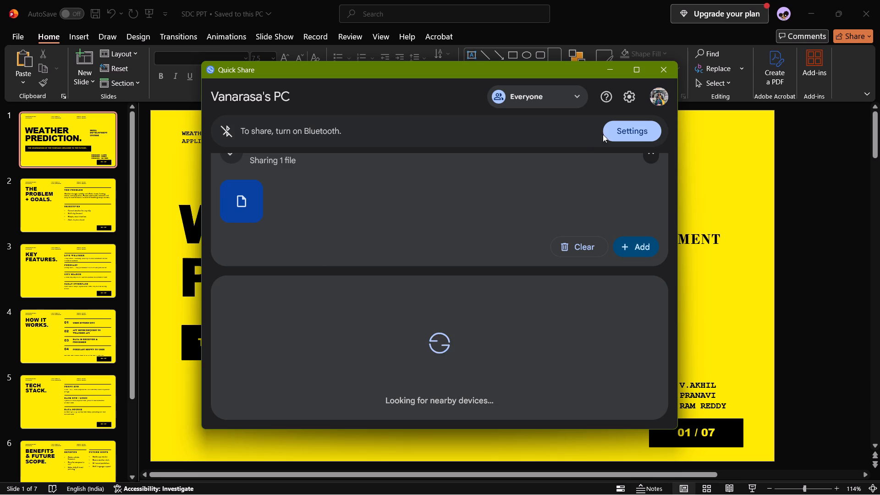
pyautogui.click(625, 131)
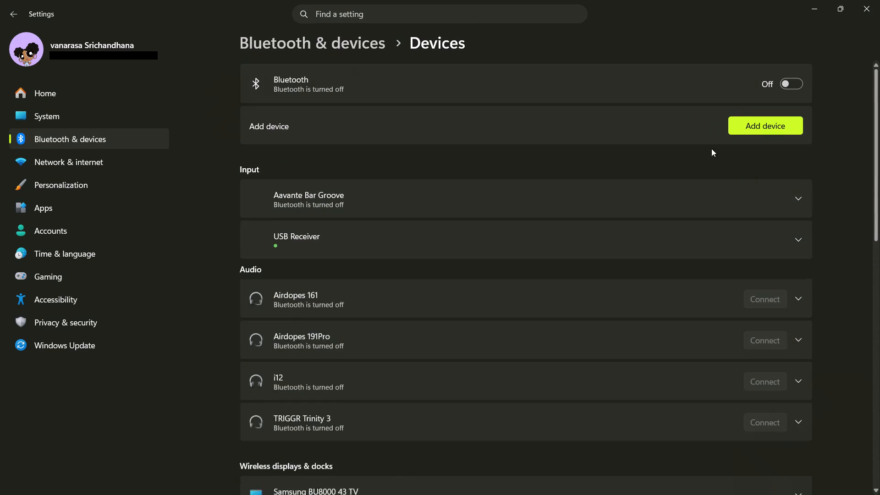
pyautogui.click(793, 82)
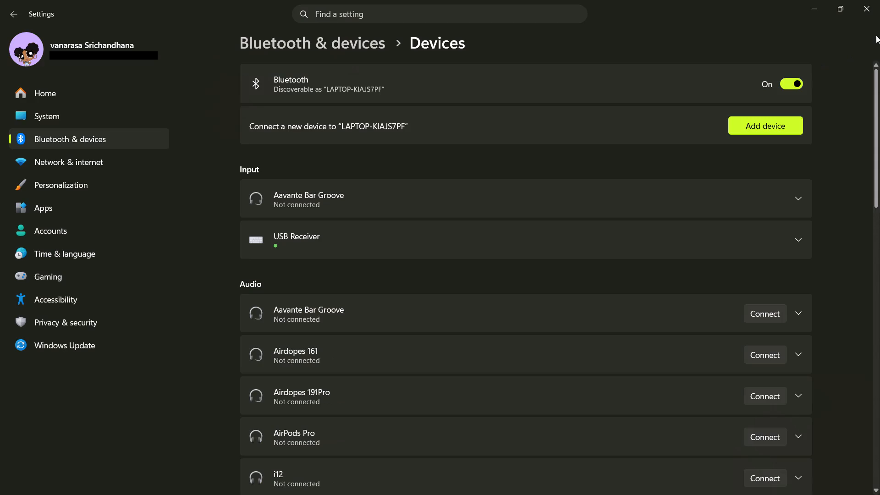
pyautogui.click(823, 7)
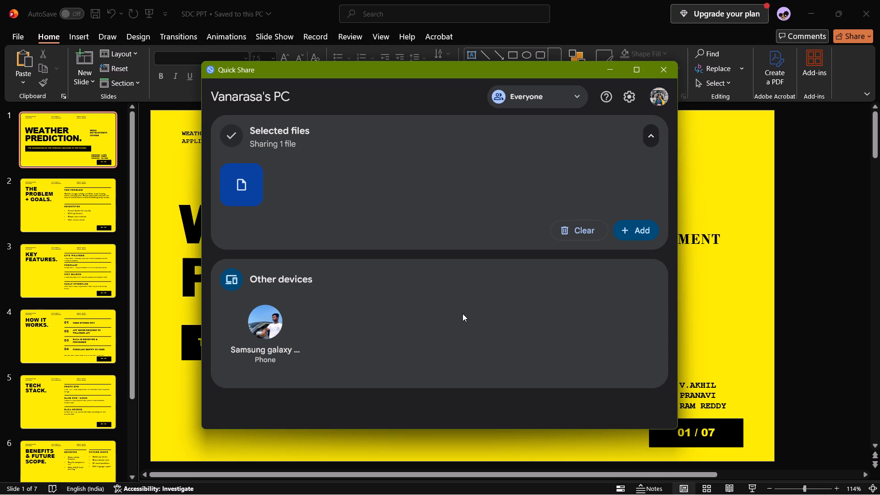
# Send the selected presentation file to the nearby Samsung Galaxy phone.
pyautogui.click(250, 323)
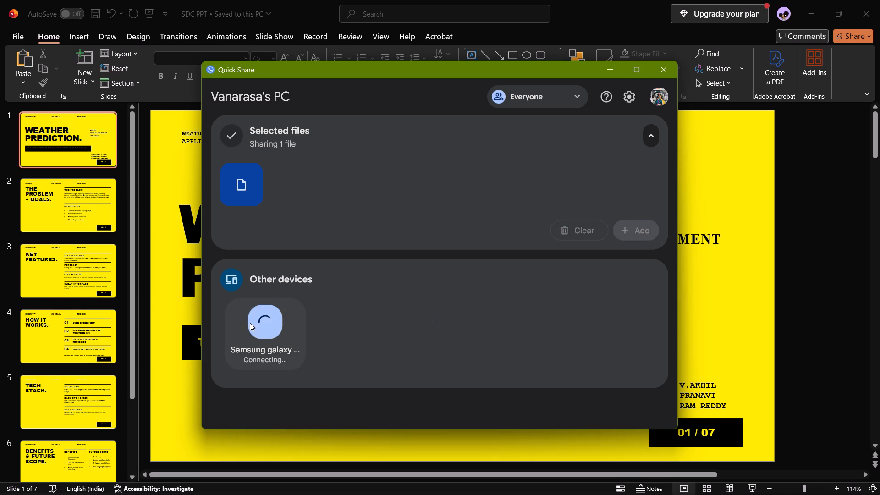